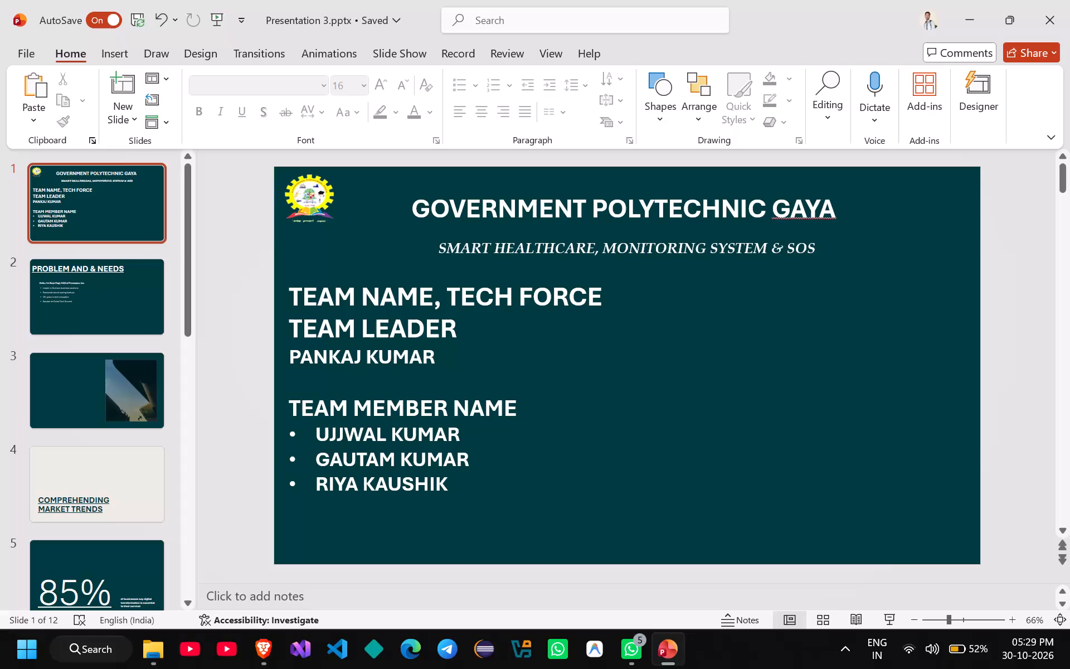
# On slide 2, delete the sample introduction line and its four bullets beneath the title.
pyautogui.click(59, 309)
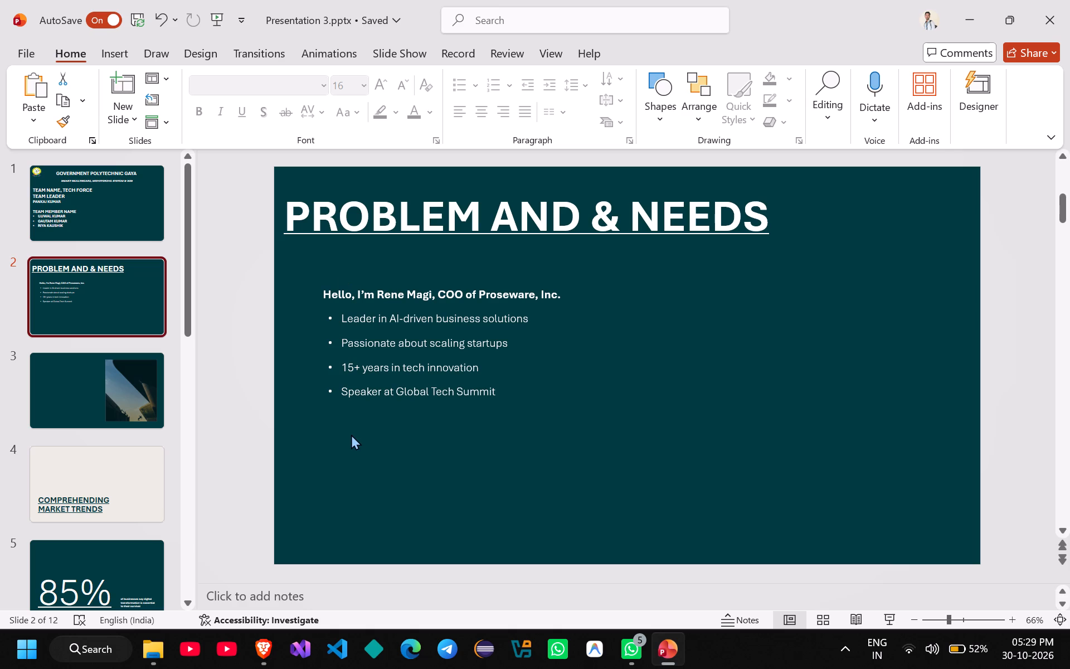
pyautogui.click(850, 647)
pyautogui.click(850, 647)
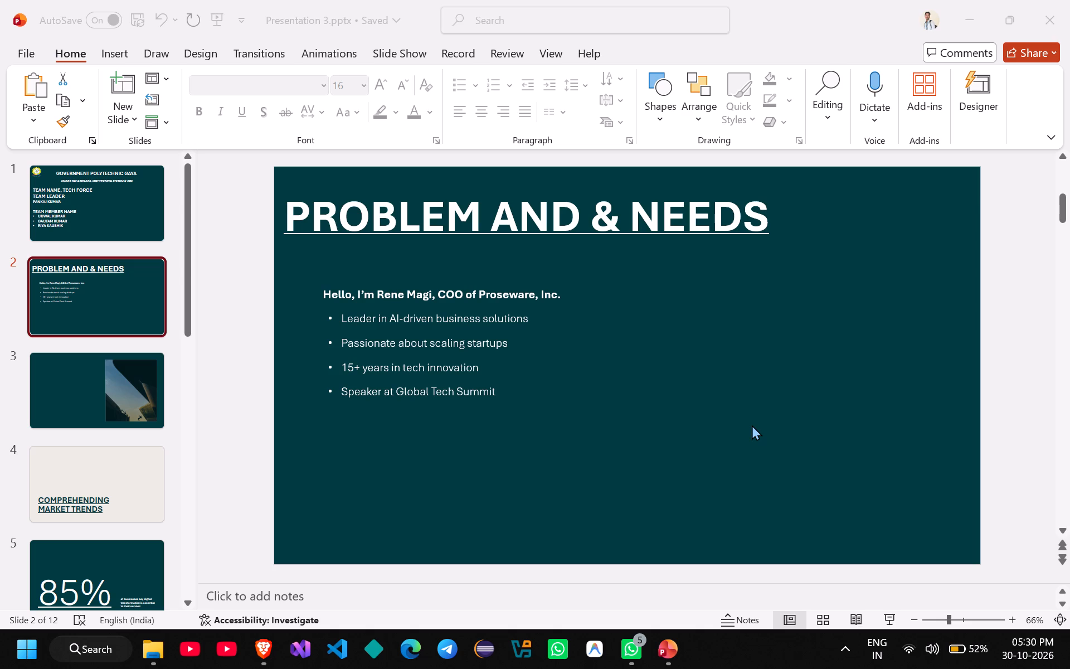
pyautogui.doubleClick(318, 304)
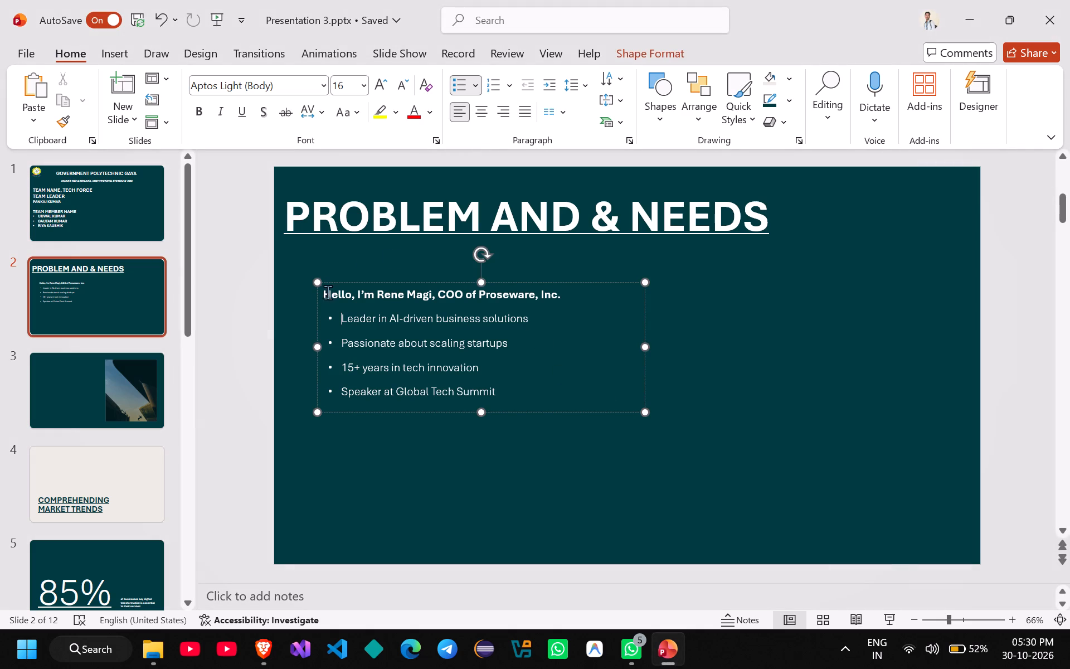
pyautogui.click(507, 395)
pyautogui.moveTo(507, 395); pyautogui.dragTo(294, 275)
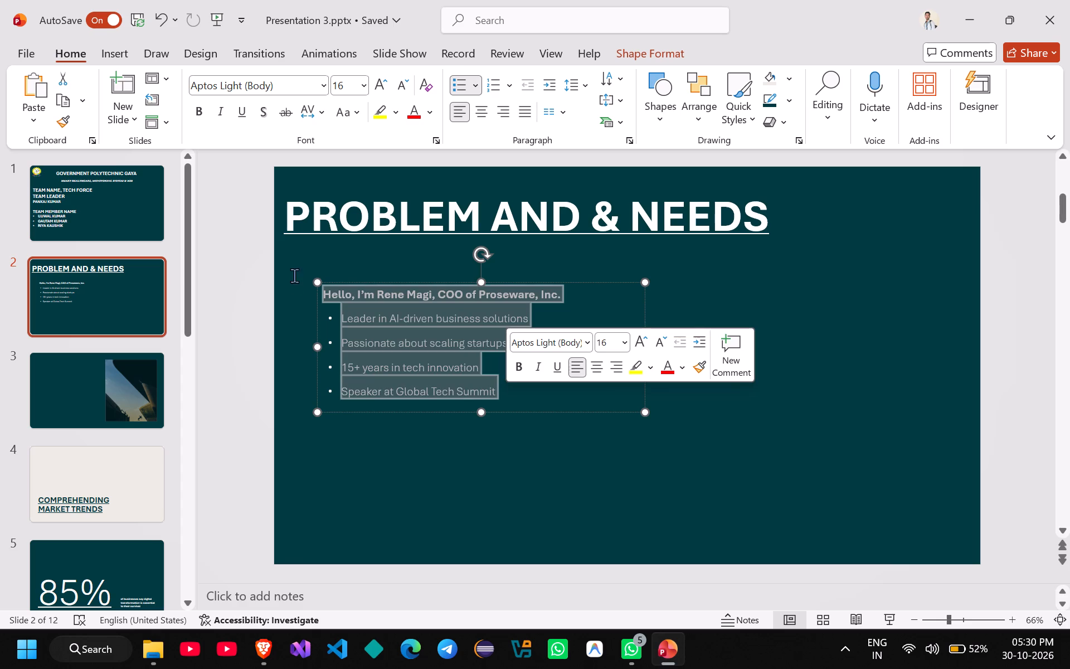
pyautogui.moveTo(294, 275); pyautogui.dragTo(295, 274)
pyautogui.press('BackSpace')
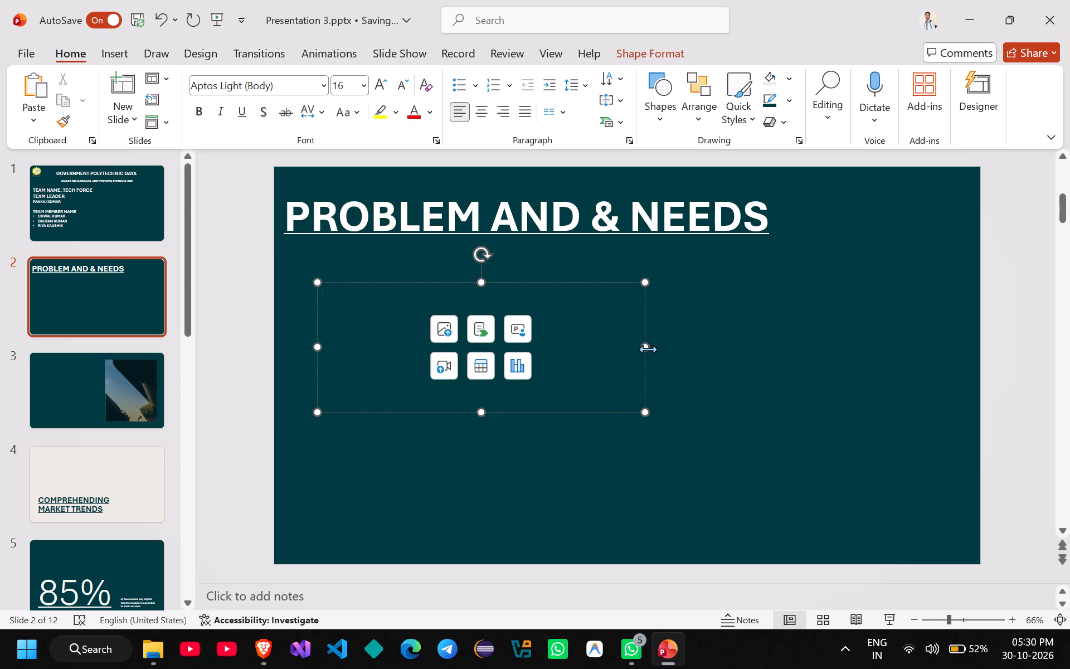
# Resize the empty body text box to span nearly the full slide width, starting just below the "PROBLEM AND & NEEDS" title.
pyautogui.moveTo(646, 349); pyautogui.dragTo(949, 331)
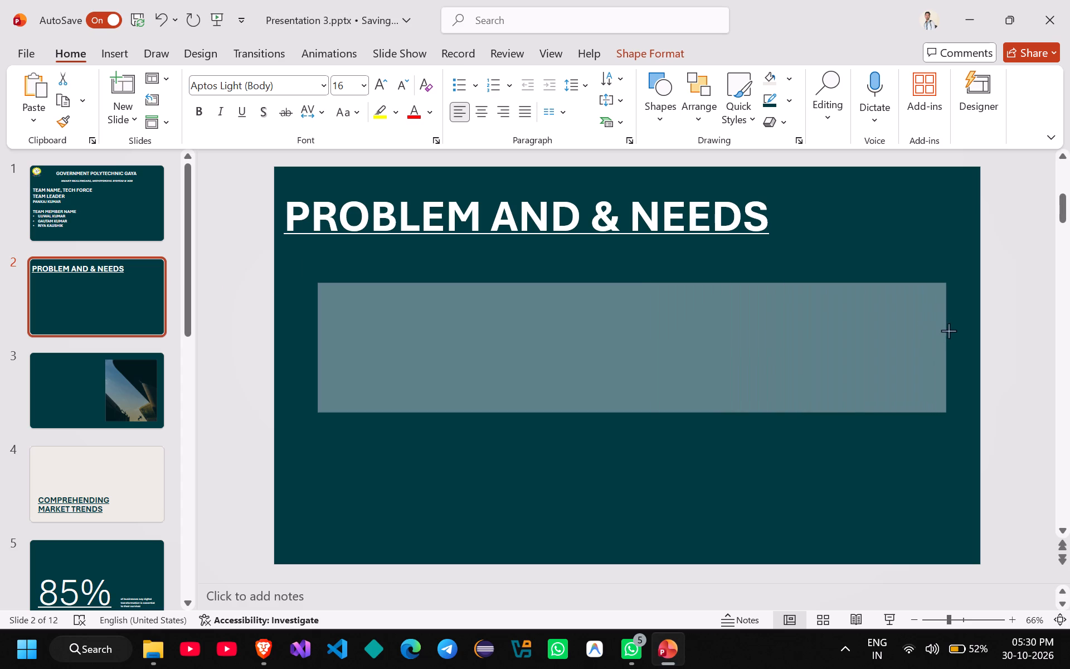
pyautogui.moveTo(949, 331); pyautogui.dragTo(956, 333)
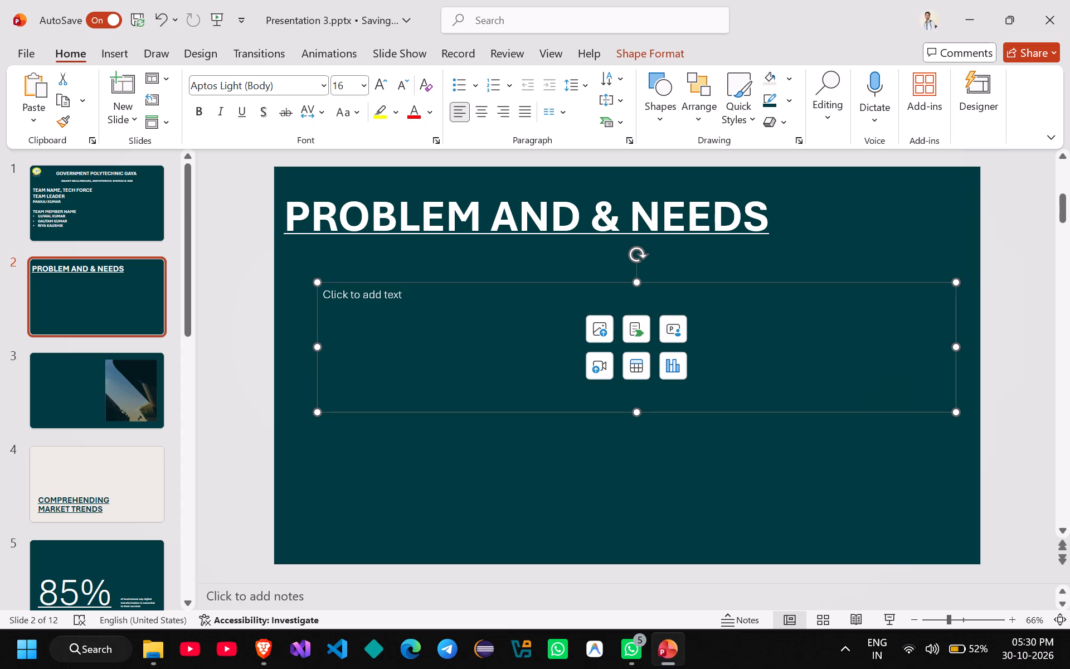
pyautogui.moveTo(319, 348); pyautogui.dragTo(282, 337)
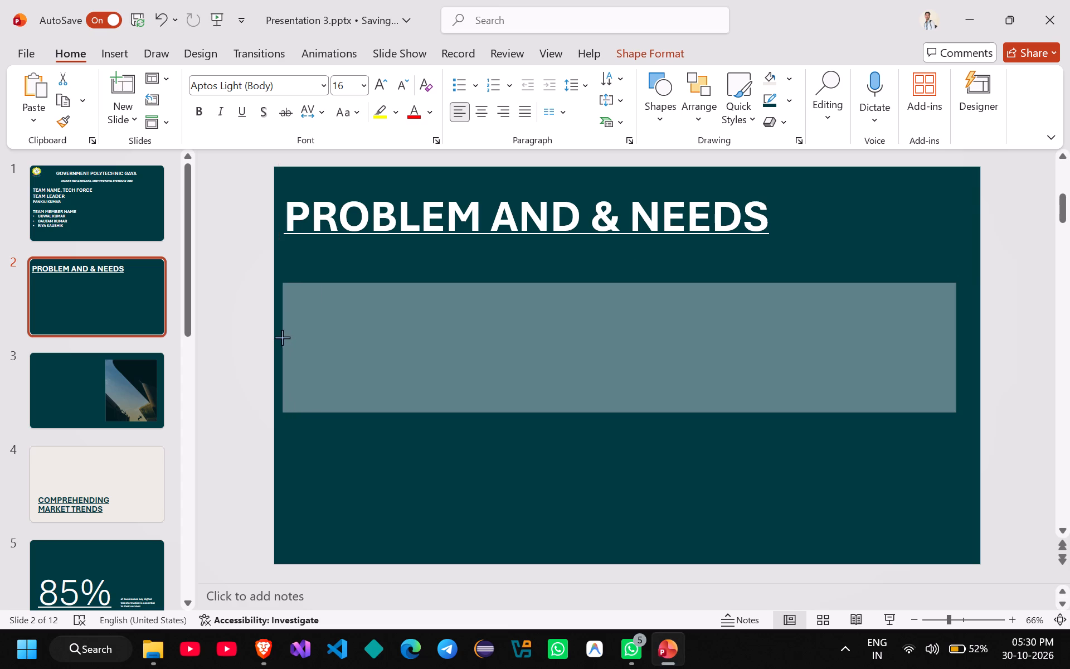
pyautogui.moveTo(282, 337); pyautogui.dragTo(281, 337)
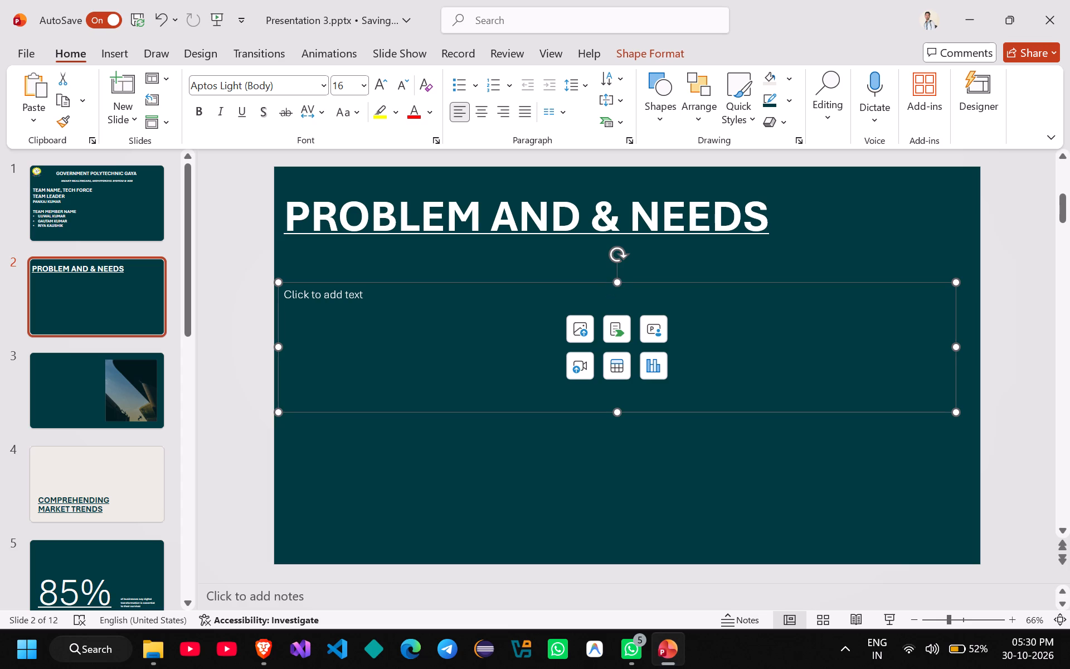
pyautogui.scroll(-1, 622, 278)
pyautogui.scroll(1, 622, 278)
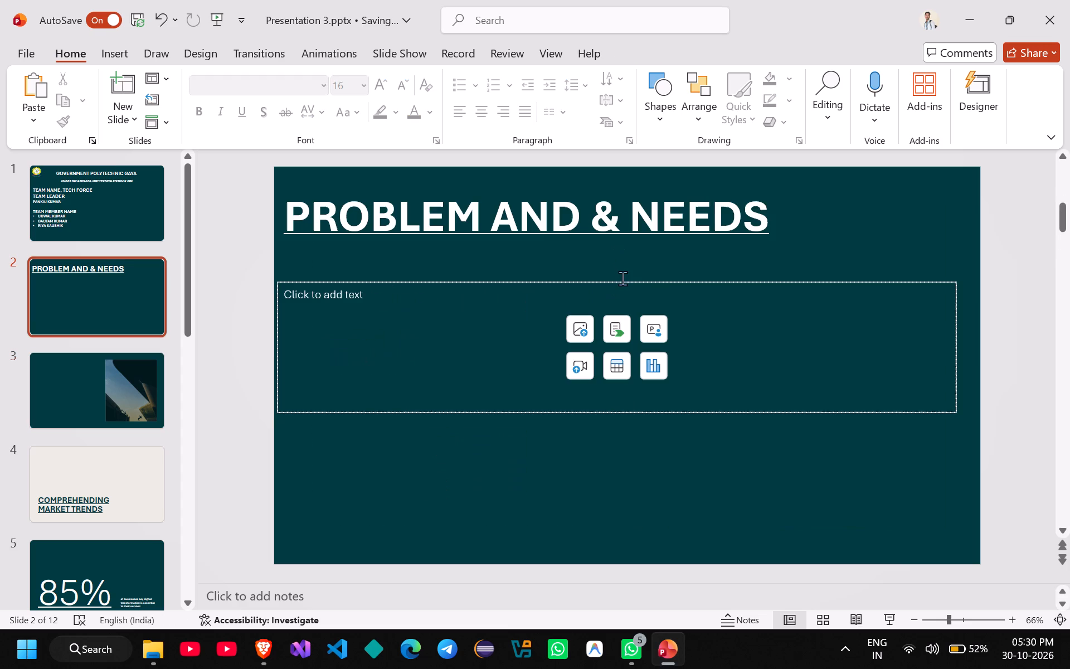
pyautogui.scroll(1, 622, 278)
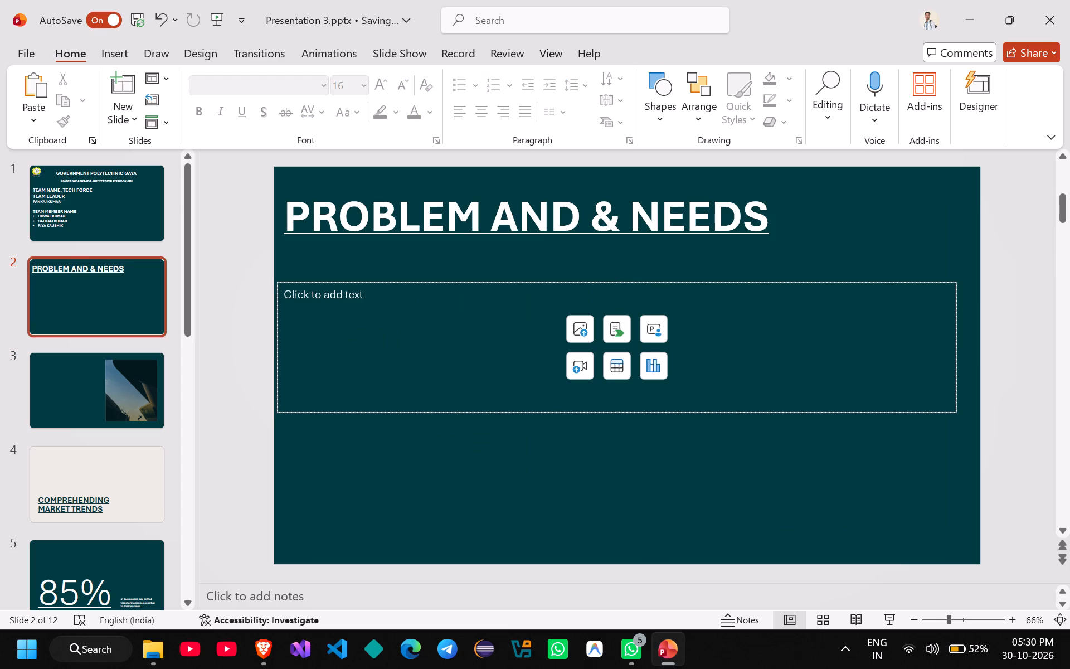
pyautogui.moveTo(608, 283); pyautogui.dragTo(617, 281)
pyautogui.moveTo(617, 281); pyautogui.dragTo(616, 263)
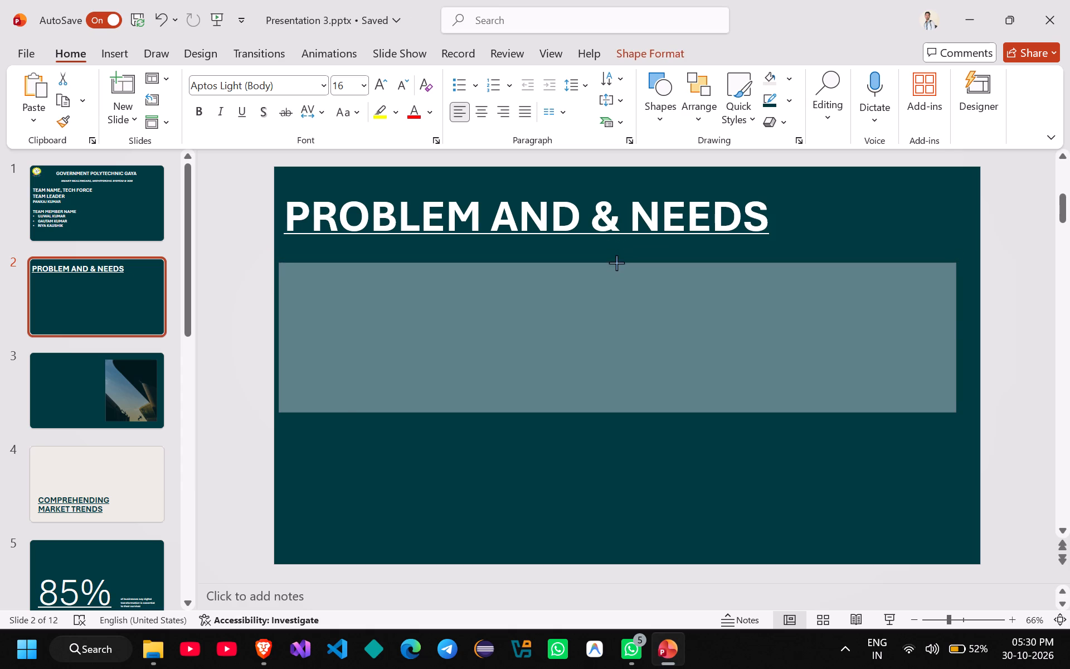
pyautogui.moveTo(616, 263); pyautogui.dragTo(616, 255)
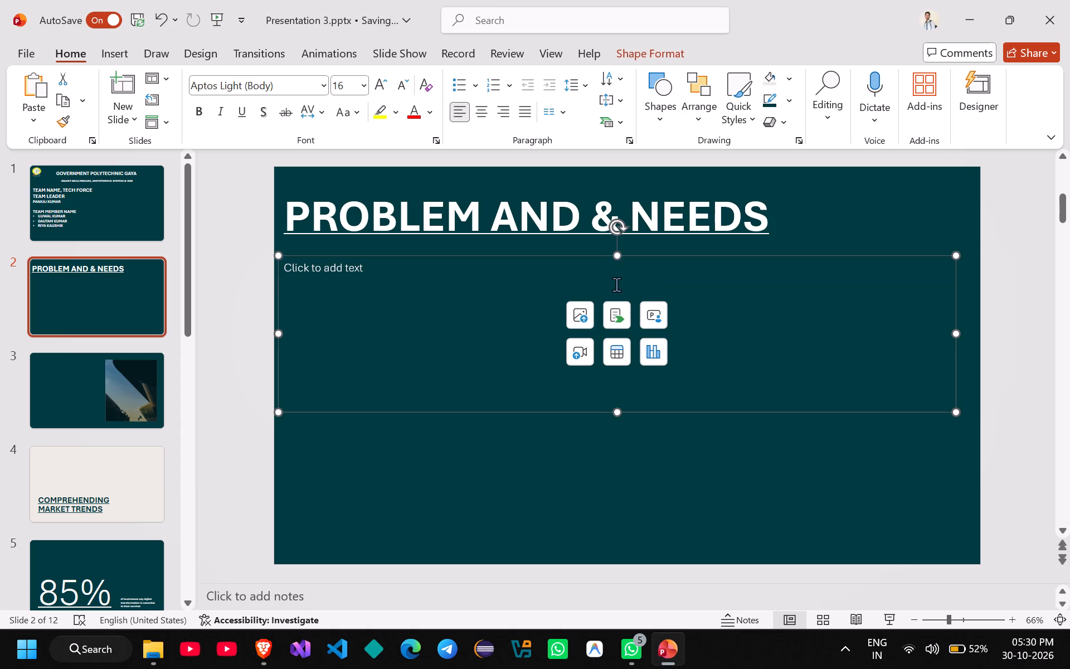
pyautogui.moveTo(618, 254); pyautogui.dragTo(618, 279)
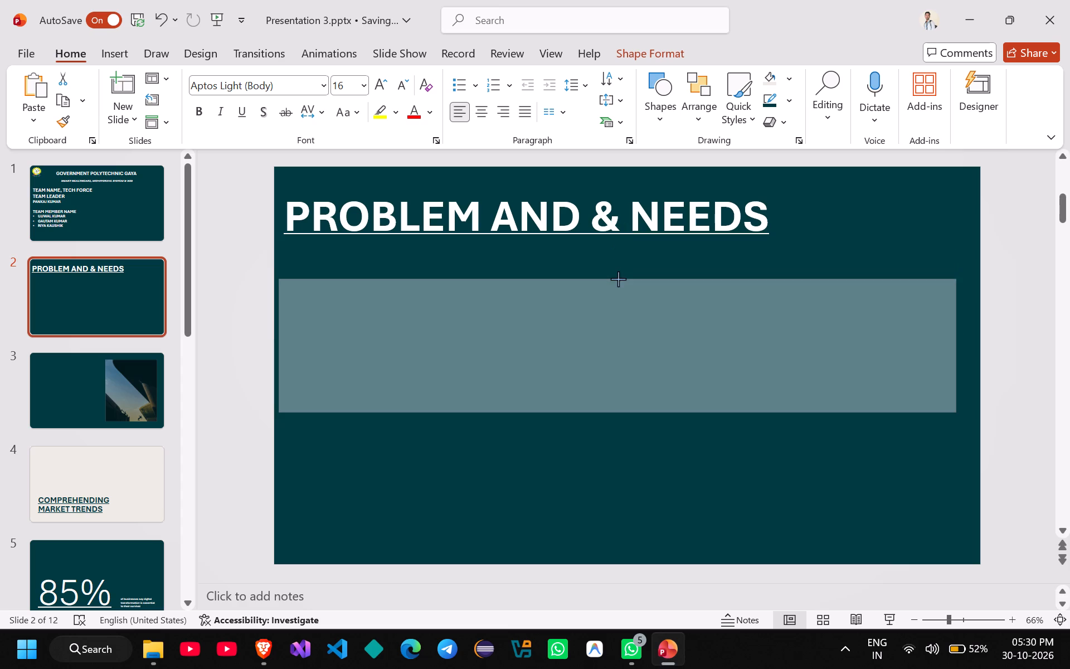
pyautogui.moveTo(618, 279); pyautogui.dragTo(618, 271)
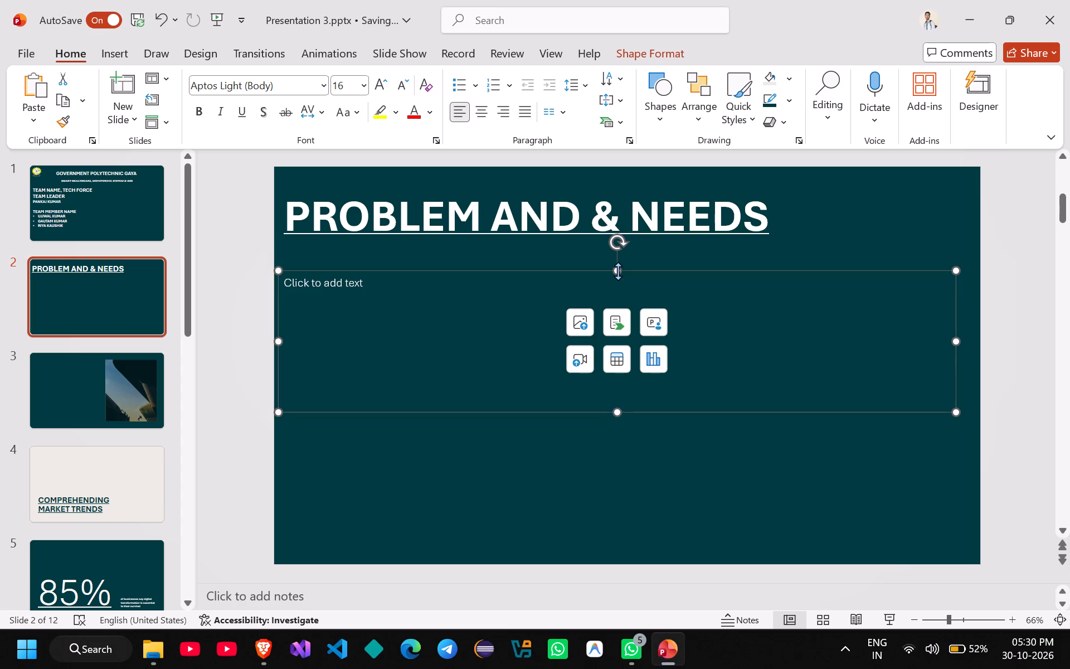
# Begin the body text of slide 2 with the word "CONTINOUS".
pyautogui.click(448, 301)
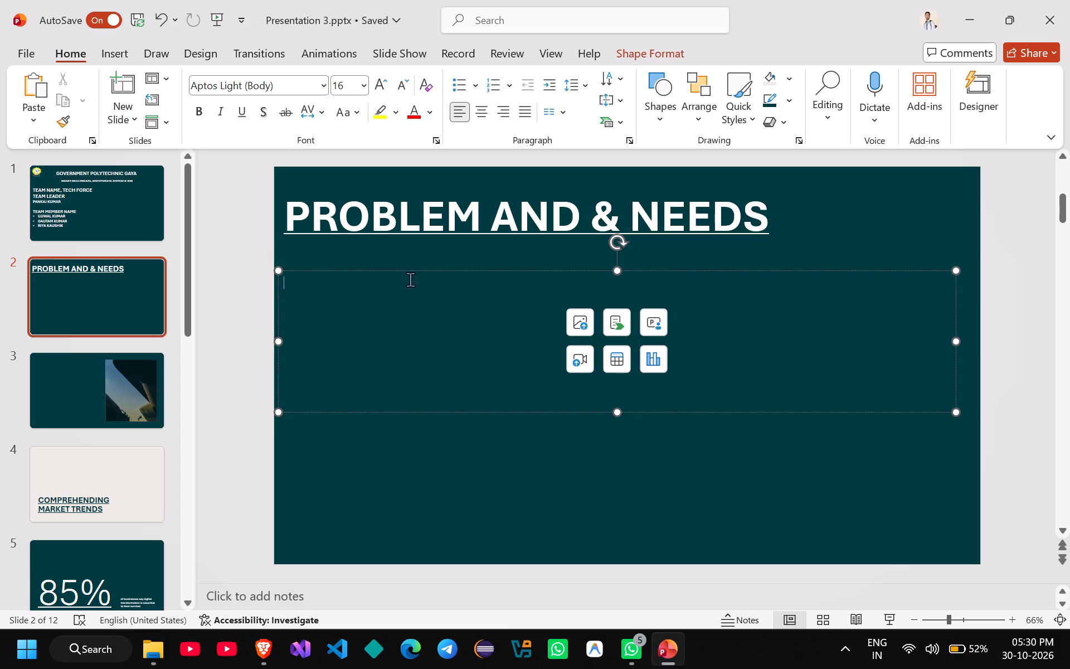
pyautogui.hscroll(-1, 410, 279)
pyautogui.write('CO')
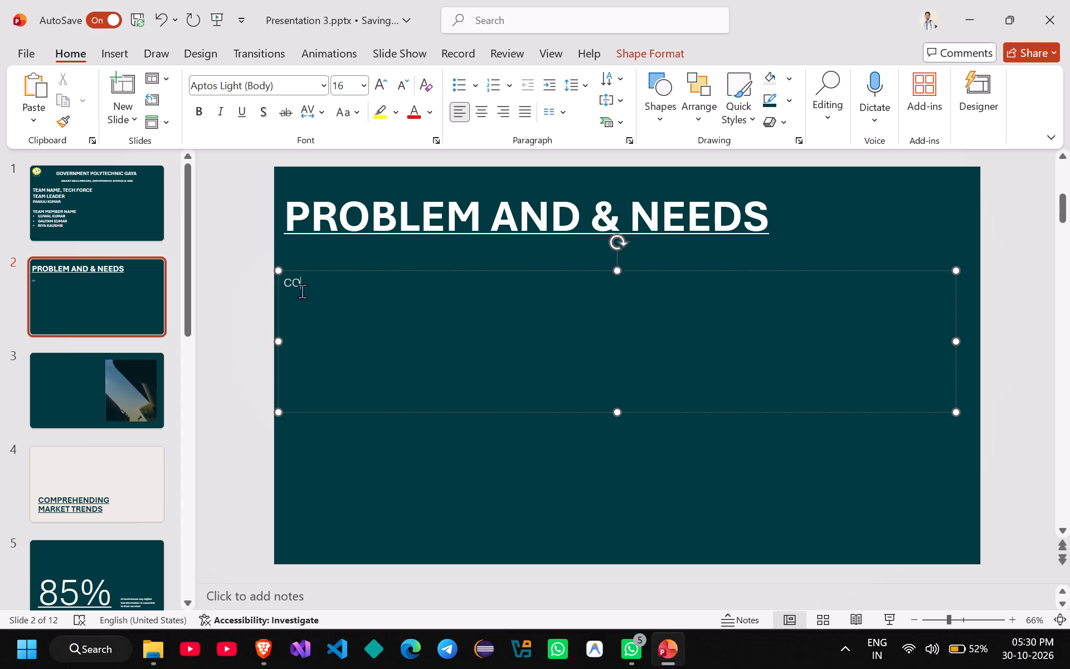
pyautogui.write('MUNITY')
pyautogui.press('BackSpace')
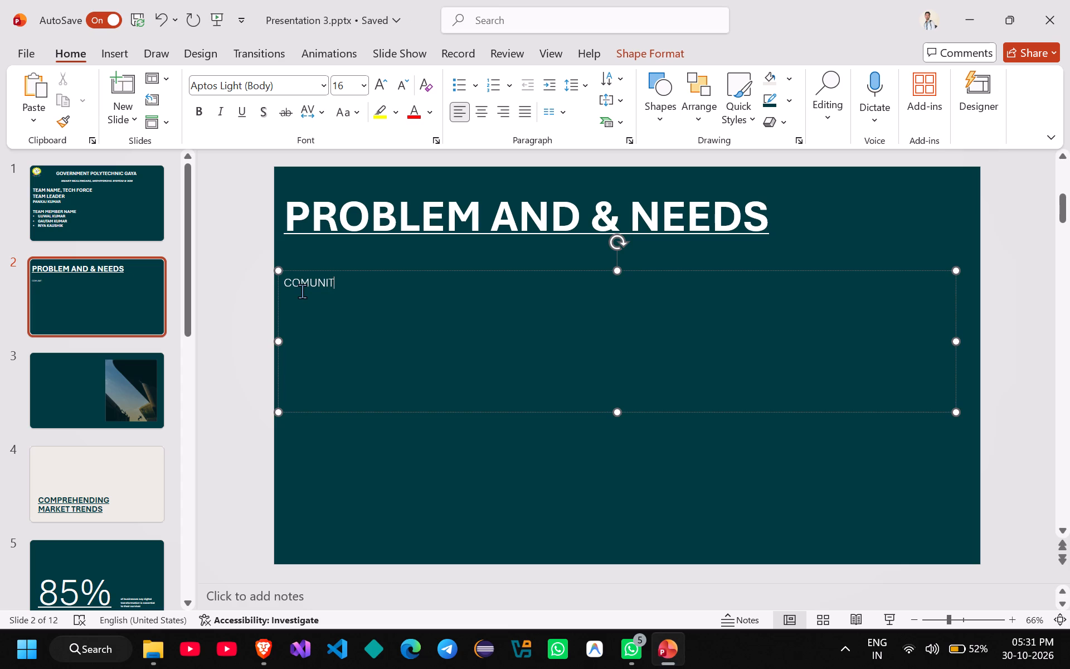
pyautogui.press('BackSpace')
pyautogui.press('BackSpace')
pyautogui.press('BackSpace')
pyautogui.press('BackSpace')
pyautogui.press('BackSpace')
pyautogui.write('NTI')
pyautogui.write('NOUS')
pyautogui.press('space')
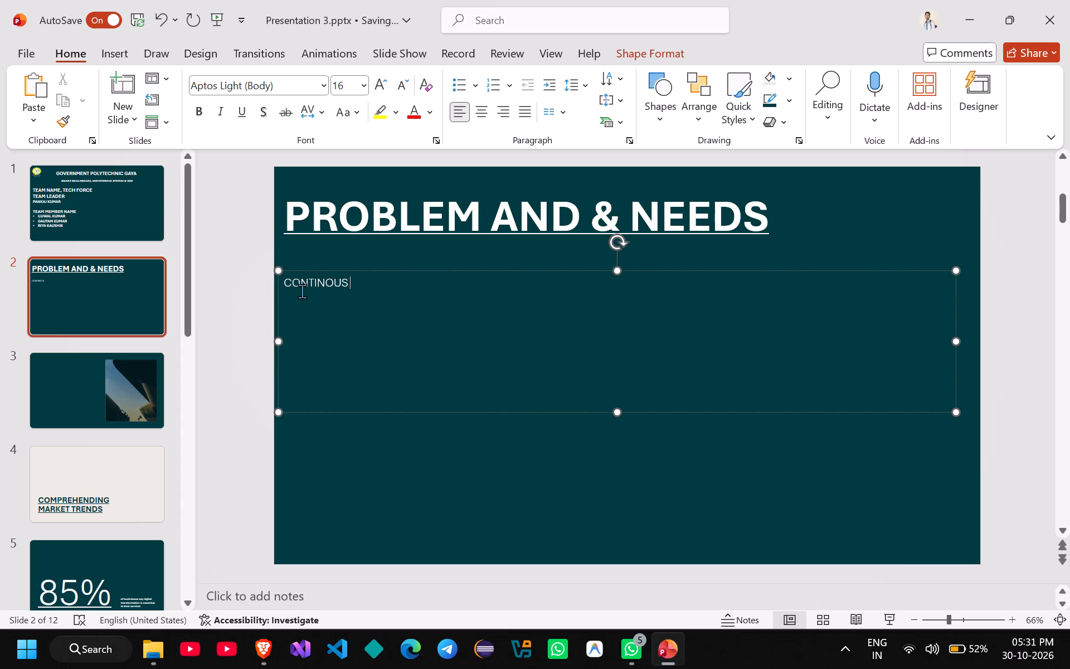
pyautogui.press('BackSpace')
pyautogui.press('BackSpace')
pyautogui.write('S')
pyautogui.press('space')
# Add "MONOTIRANBIG" as the second word of the body text, after "CONTINOUS".
pyautogui.write('MI')
pyautogui.press('BackSpace')
pyautogui.write('ONOO')
pyautogui.press('BackSpace')
pyautogui.write('TI')
pyautogui.scroll(-1, 194, 224)
pyautogui.press('r')
pyautogui.write('ANBIG')
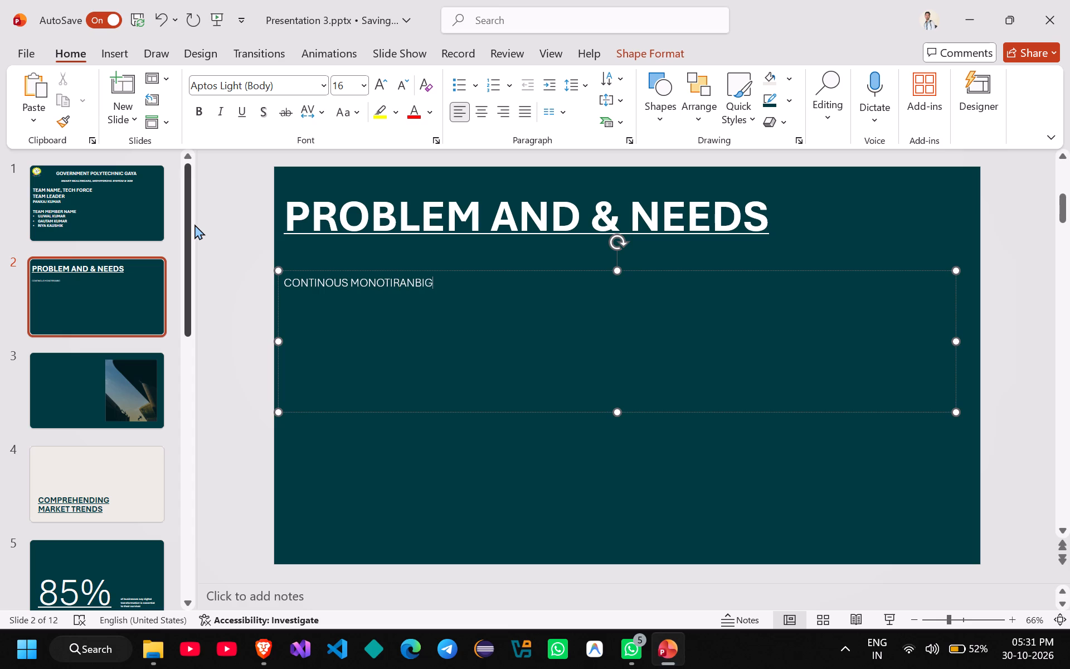
# Correct the beginning of the second word so that it is spelled "MONITOR".
pyautogui.press('Left')
pyautogui.press('Left')
pyautogui.press('Left')
pyautogui.press('Left')
pyautogui.press('Left')
pyautogui.press('Left')
pyautogui.press('Left')
pyautogui.press('Left')
pyautogui.press('BackSpace')
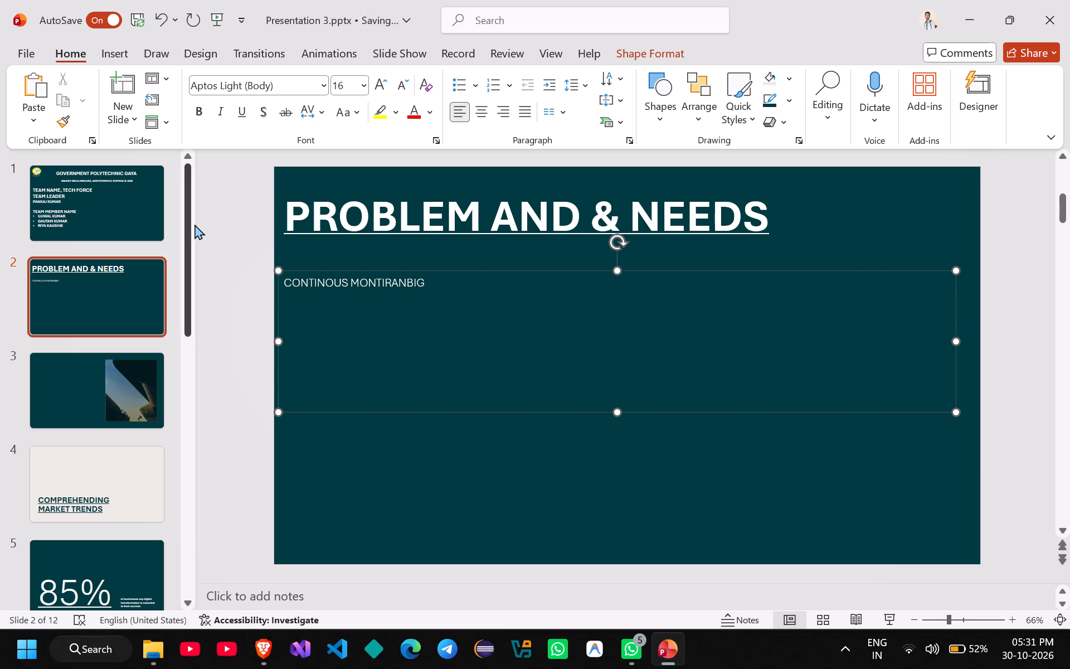
pyautogui.press('i')
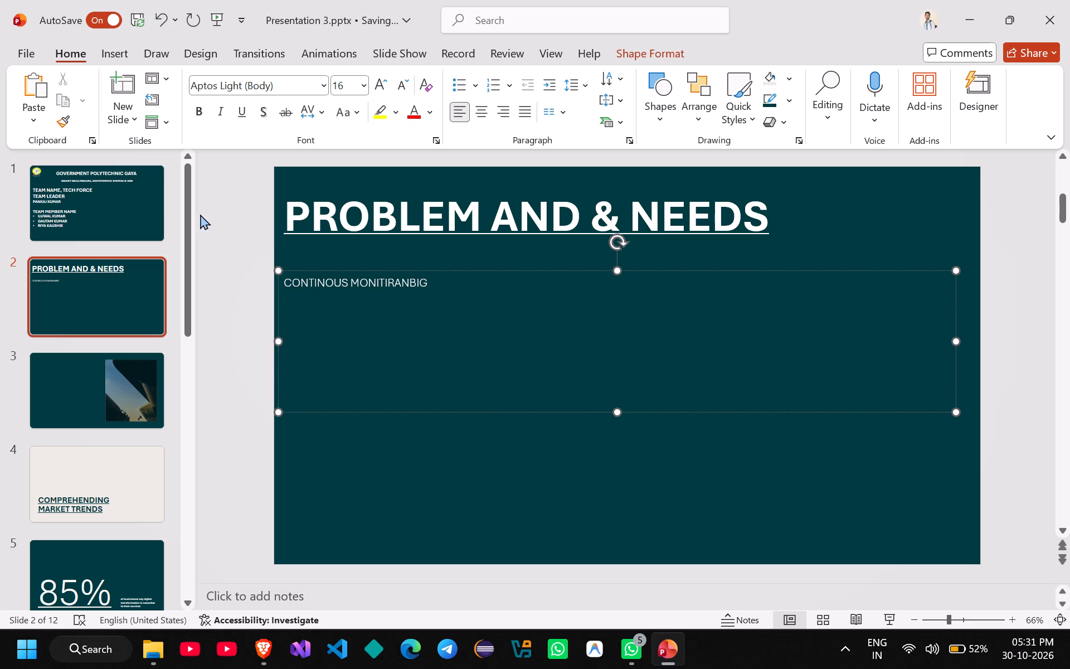
pyautogui.press('Right')
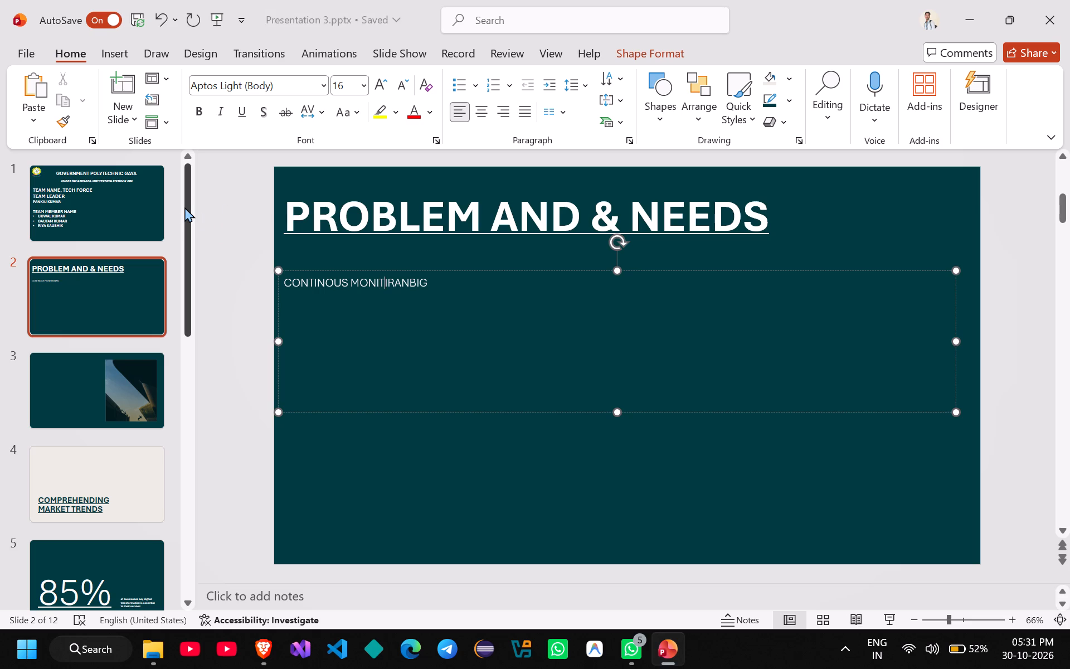
pyautogui.press('Right')
pyautogui.press('BackSpace')
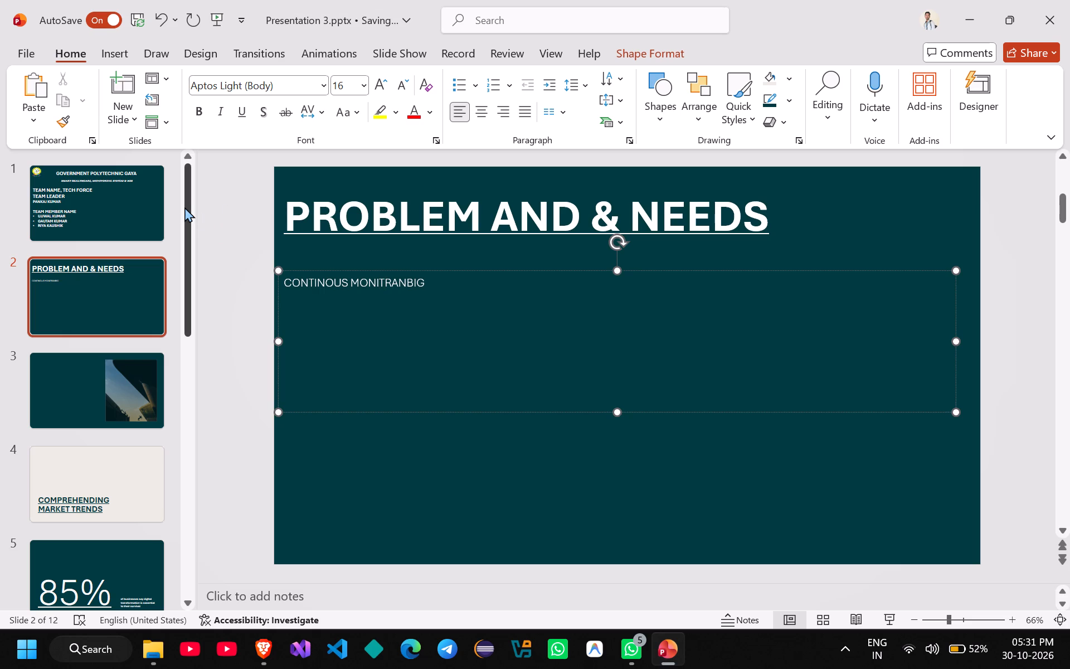
pyautogui.press('o')
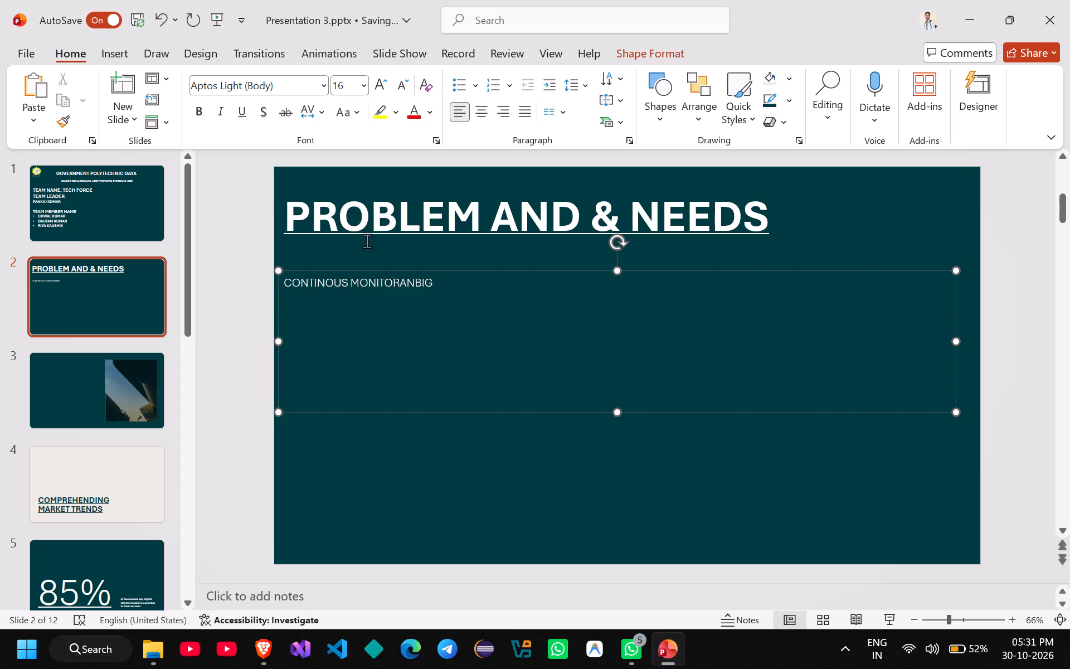
# Correct the ending of the second body text word so that it reads "MONITORING".
pyautogui.press('Right')
pyautogui.press('Right')
pyautogui.press('Right')
pyautogui.press('Right')
pyautogui.press('Right')
pyautogui.press('Right')
pyautogui.press('BackSpace')
pyautogui.press('BackSpace')
pyautogui.press('BackSpace')
pyautogui.press('BackSpace')
pyautogui.press('BackSpace')
pyautogui.write('ING')
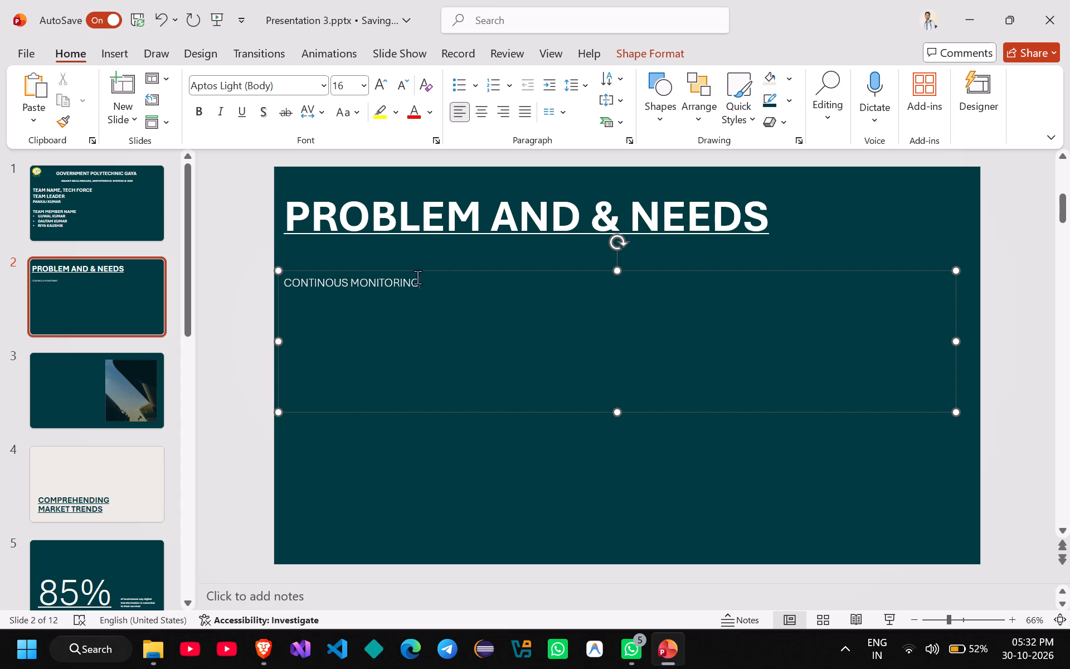
# Format the "CONTINOUS MONITORING" text as bold with a font size of 24.
pyautogui.moveTo(420, 285); pyautogui.dragTo(284, 294)
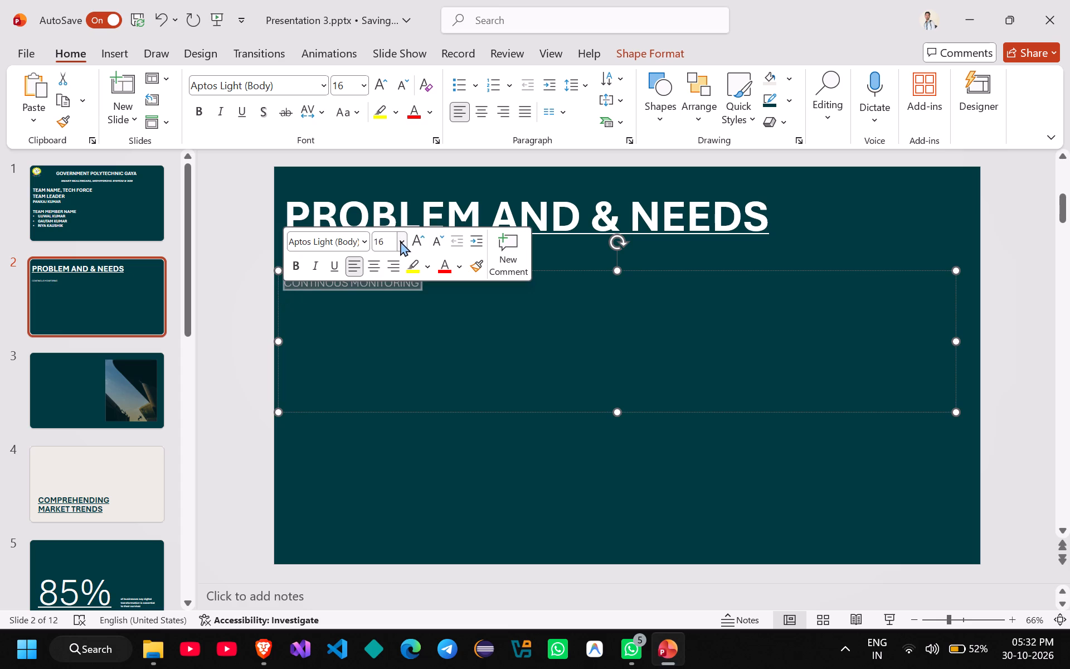
pyautogui.click(400, 241)
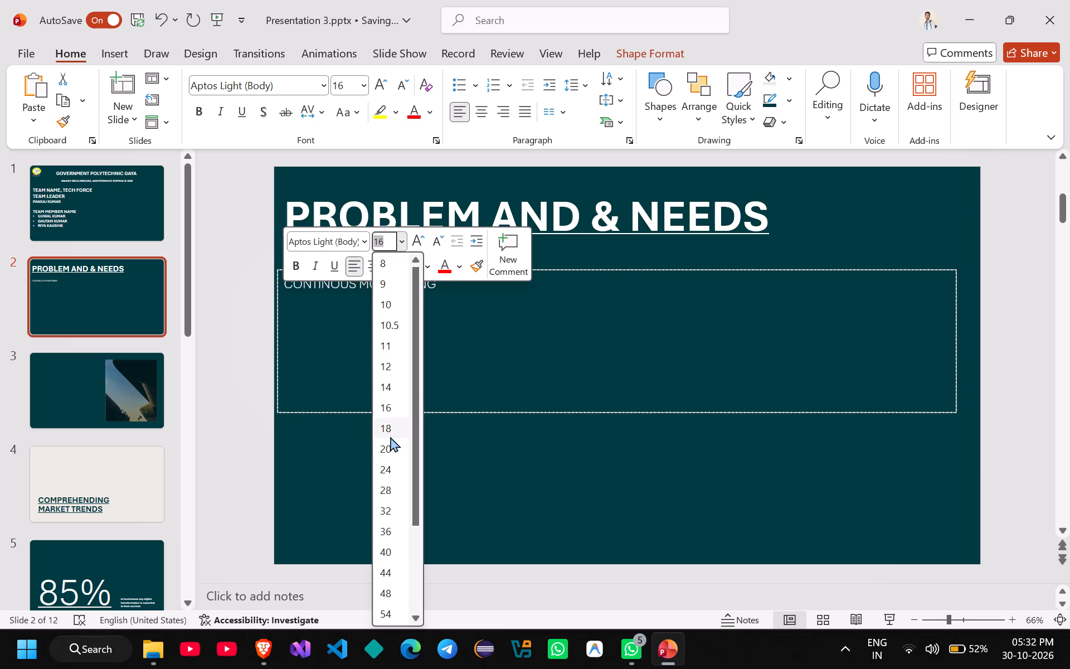
pyautogui.click(383, 472)
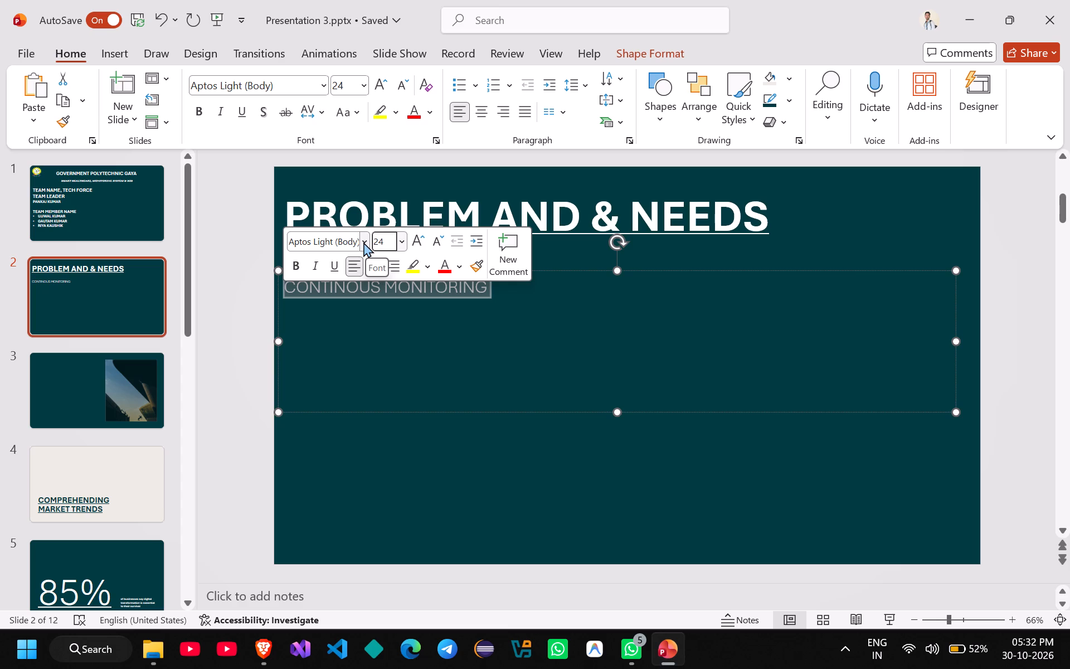
pyautogui.click(298, 267)
pyautogui.click(344, 340)
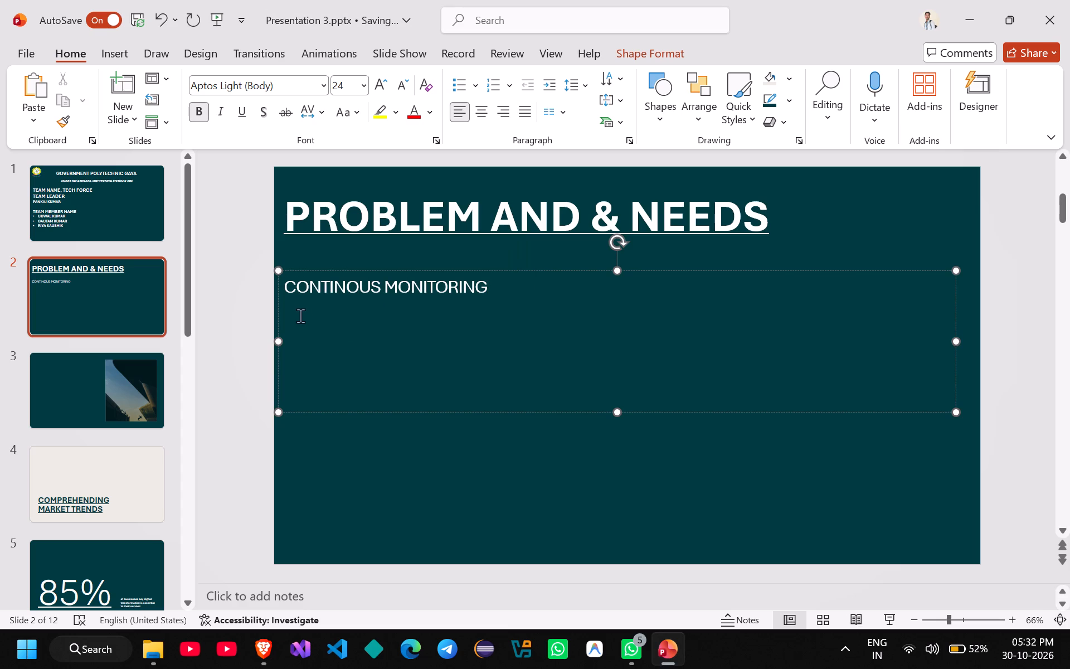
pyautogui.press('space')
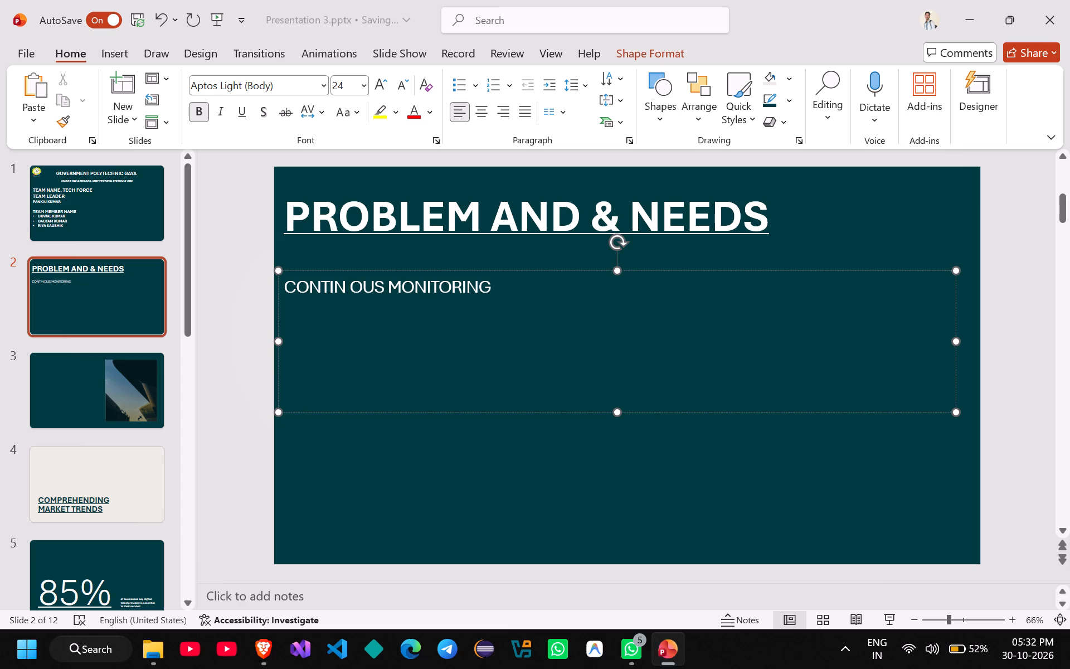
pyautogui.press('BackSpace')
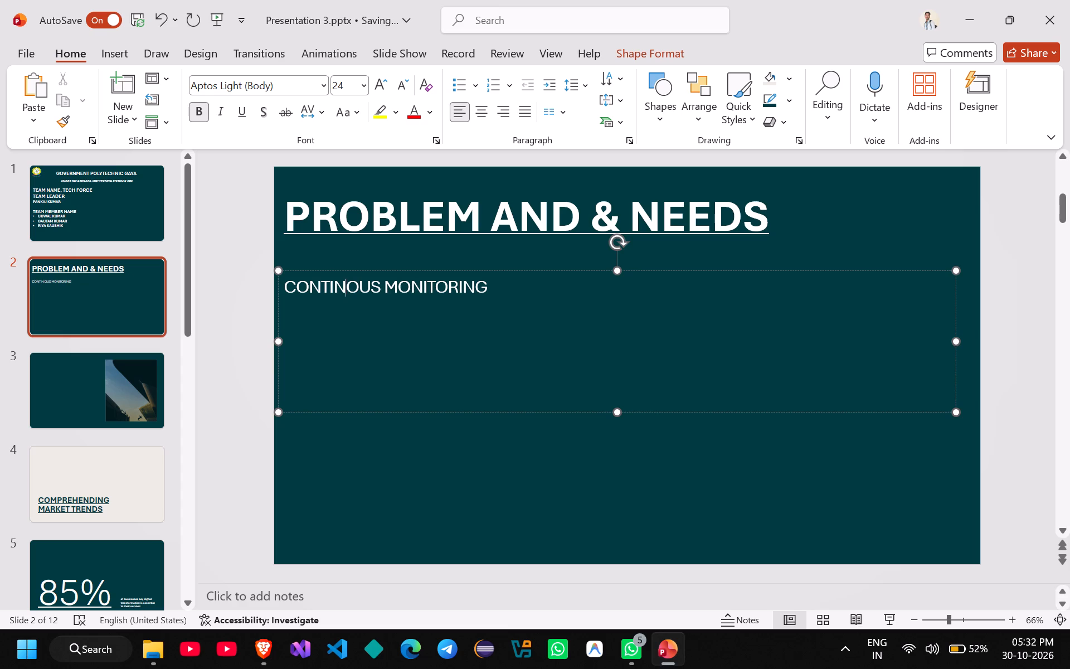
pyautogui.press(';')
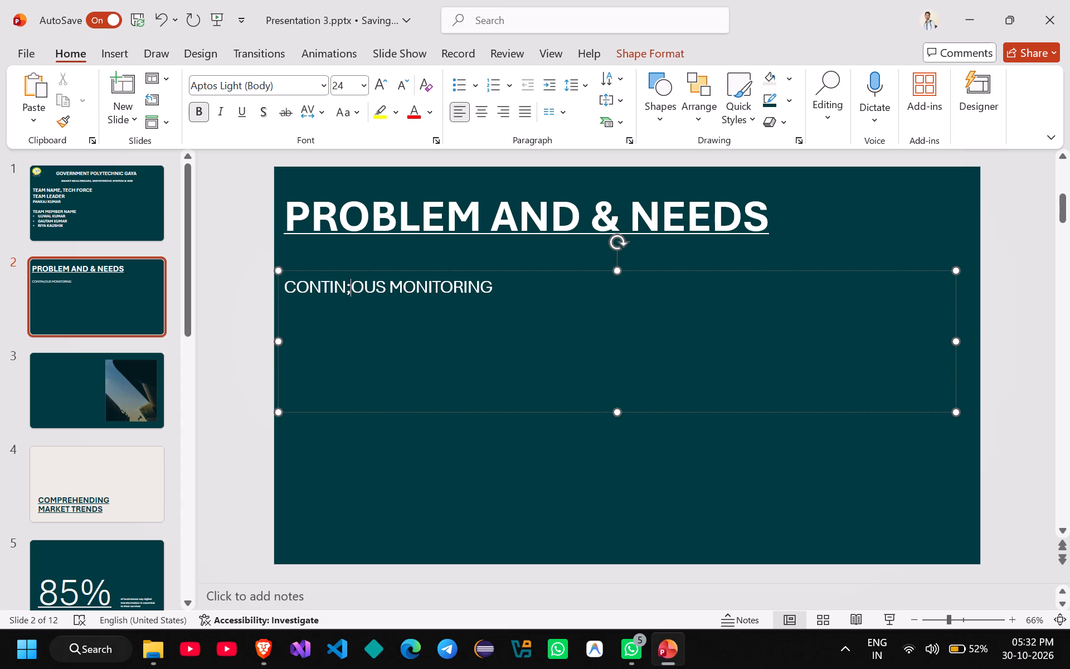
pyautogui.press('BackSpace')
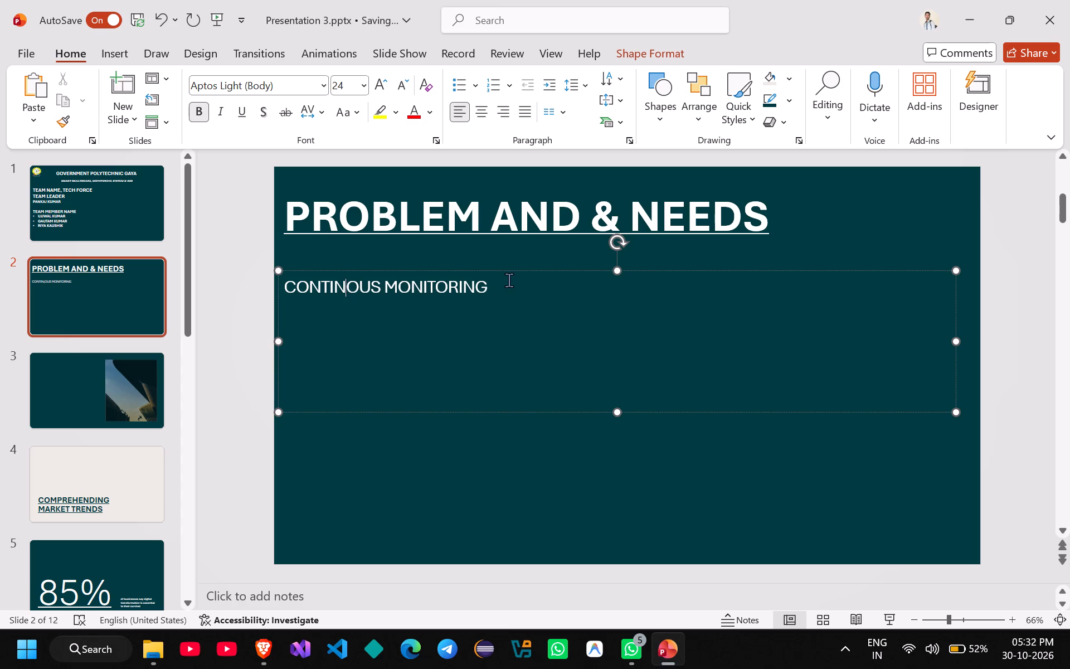
# Add a spaced colon at the end of "CONTINOUS MONITORING", followed by two spaces.
pyautogui.click(500, 288)
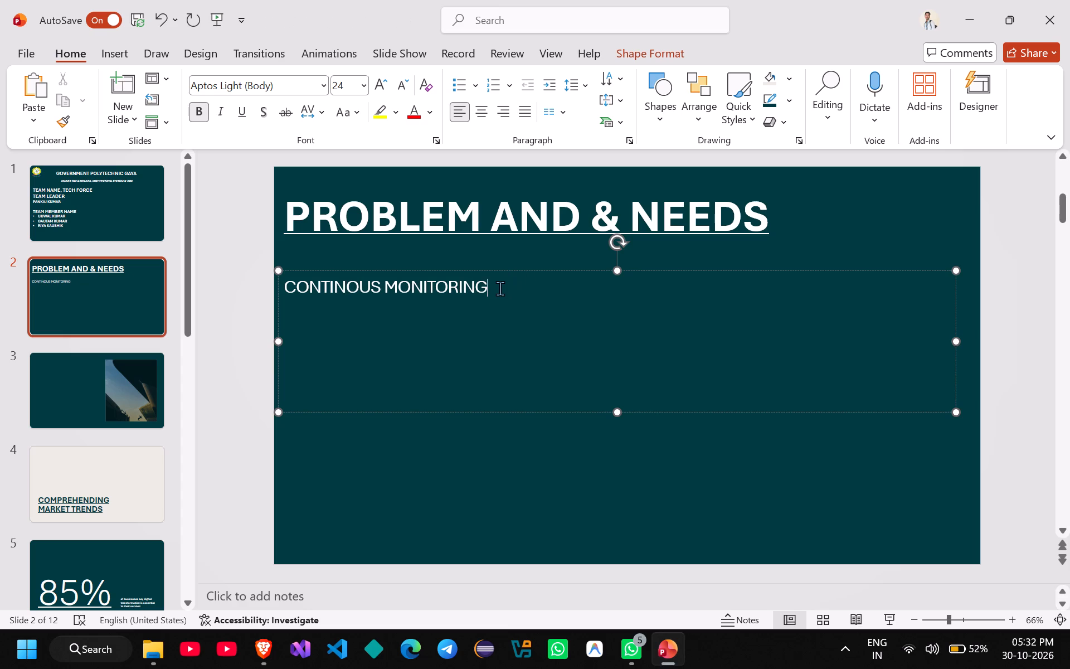
pyautogui.press('space')
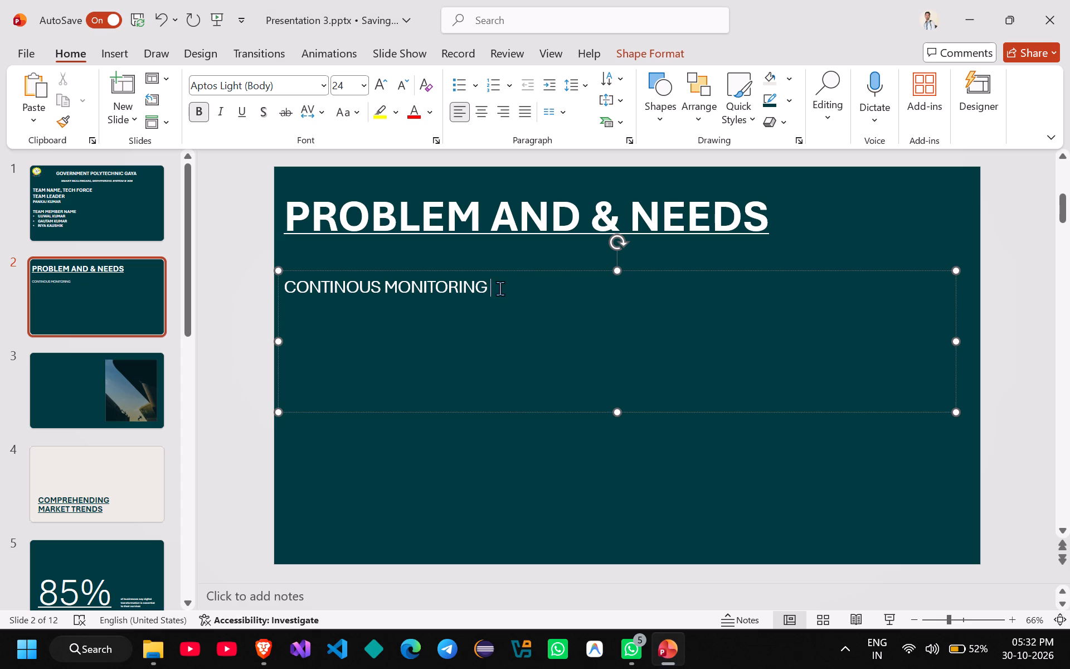
pyautogui.press(';')
pyautogui.press('BackSpace')
pyautogui.press(';')
pyautogui.press('BackSpace')
pyautogui.hotkey('shift', ':')
pyautogui.press('space')
pyautogui.press('space')
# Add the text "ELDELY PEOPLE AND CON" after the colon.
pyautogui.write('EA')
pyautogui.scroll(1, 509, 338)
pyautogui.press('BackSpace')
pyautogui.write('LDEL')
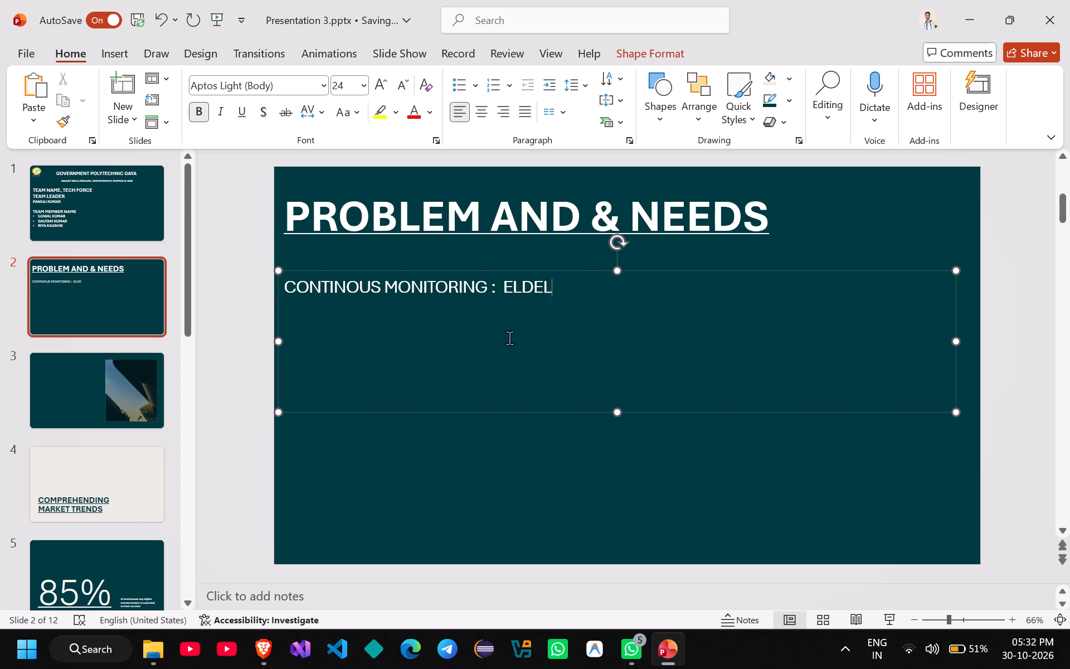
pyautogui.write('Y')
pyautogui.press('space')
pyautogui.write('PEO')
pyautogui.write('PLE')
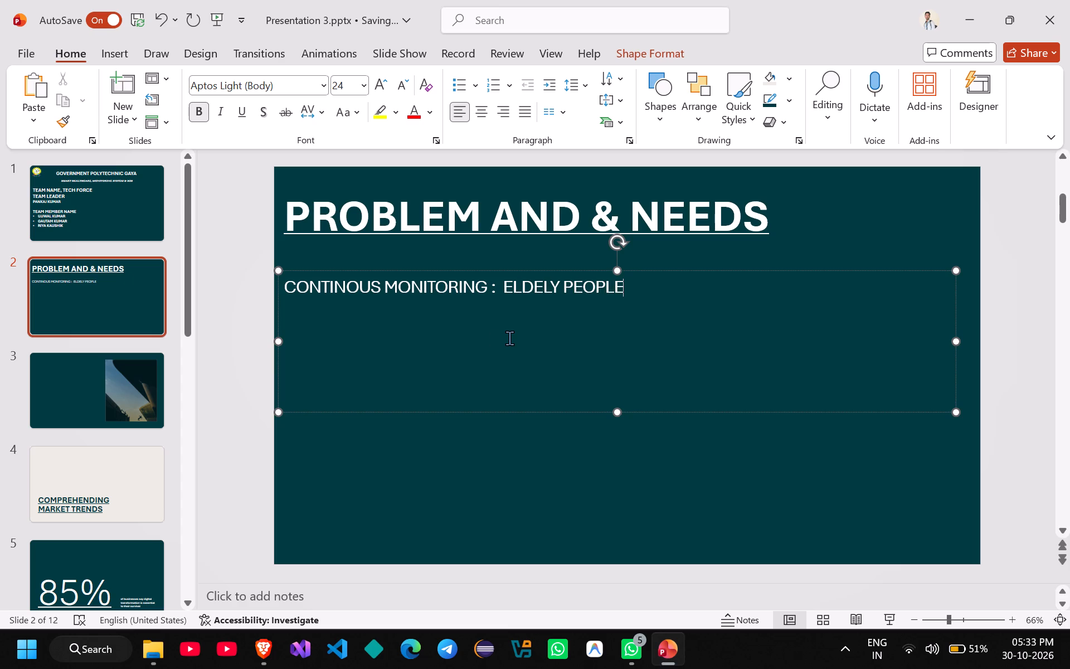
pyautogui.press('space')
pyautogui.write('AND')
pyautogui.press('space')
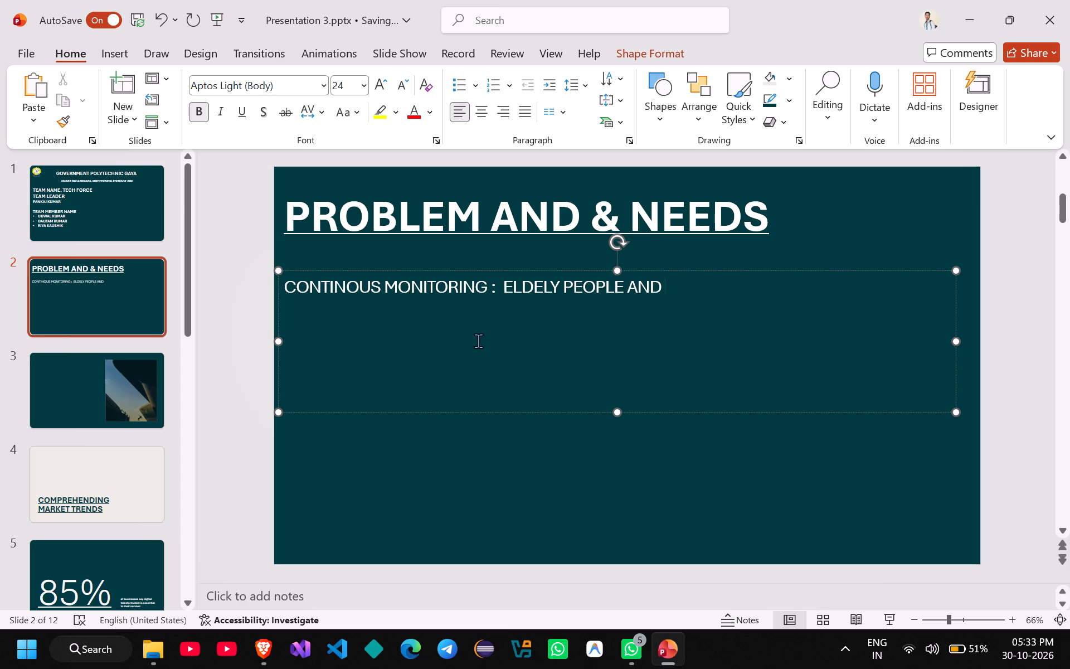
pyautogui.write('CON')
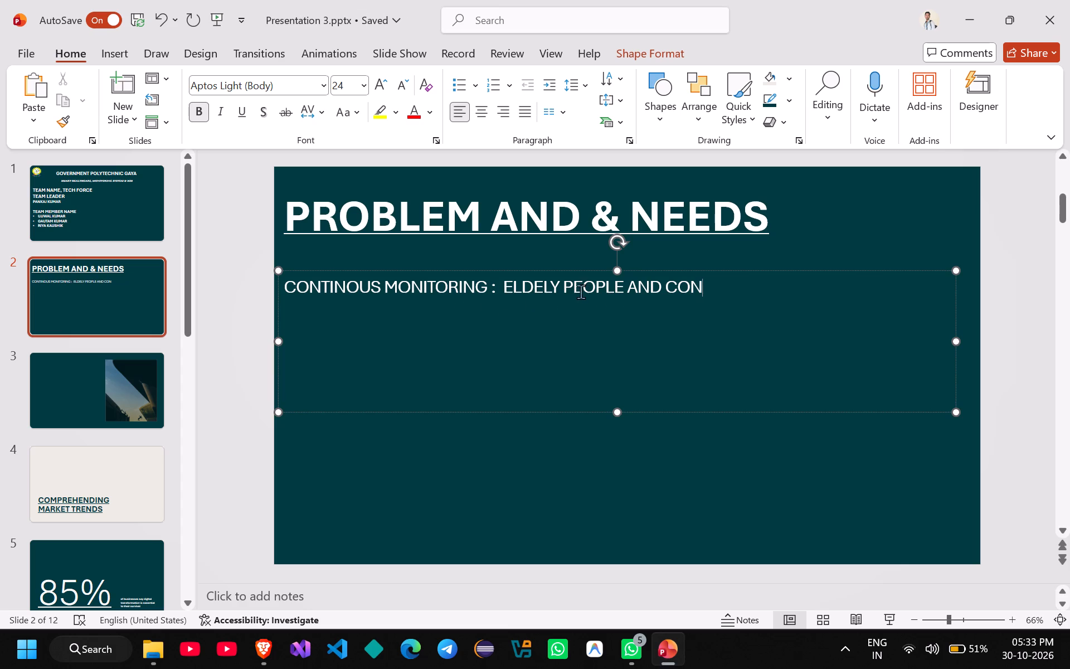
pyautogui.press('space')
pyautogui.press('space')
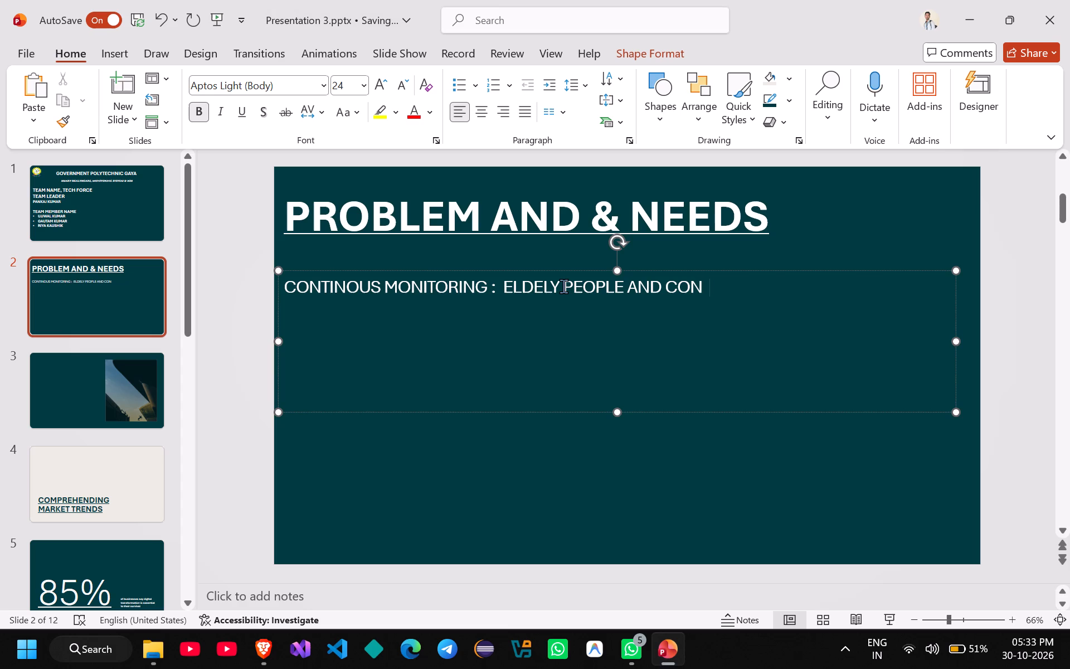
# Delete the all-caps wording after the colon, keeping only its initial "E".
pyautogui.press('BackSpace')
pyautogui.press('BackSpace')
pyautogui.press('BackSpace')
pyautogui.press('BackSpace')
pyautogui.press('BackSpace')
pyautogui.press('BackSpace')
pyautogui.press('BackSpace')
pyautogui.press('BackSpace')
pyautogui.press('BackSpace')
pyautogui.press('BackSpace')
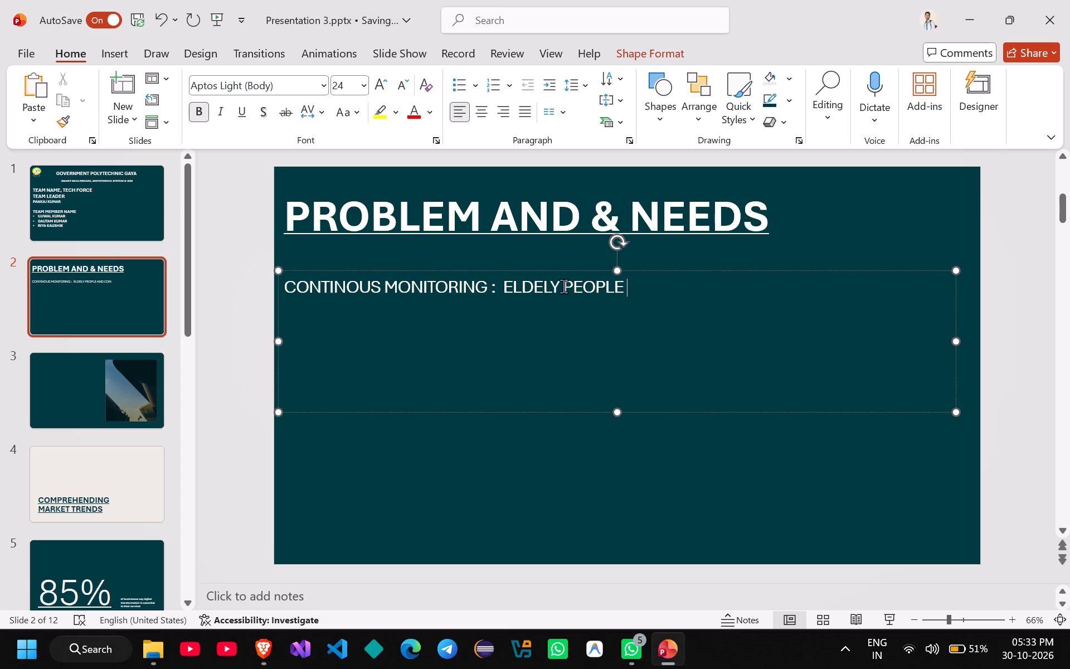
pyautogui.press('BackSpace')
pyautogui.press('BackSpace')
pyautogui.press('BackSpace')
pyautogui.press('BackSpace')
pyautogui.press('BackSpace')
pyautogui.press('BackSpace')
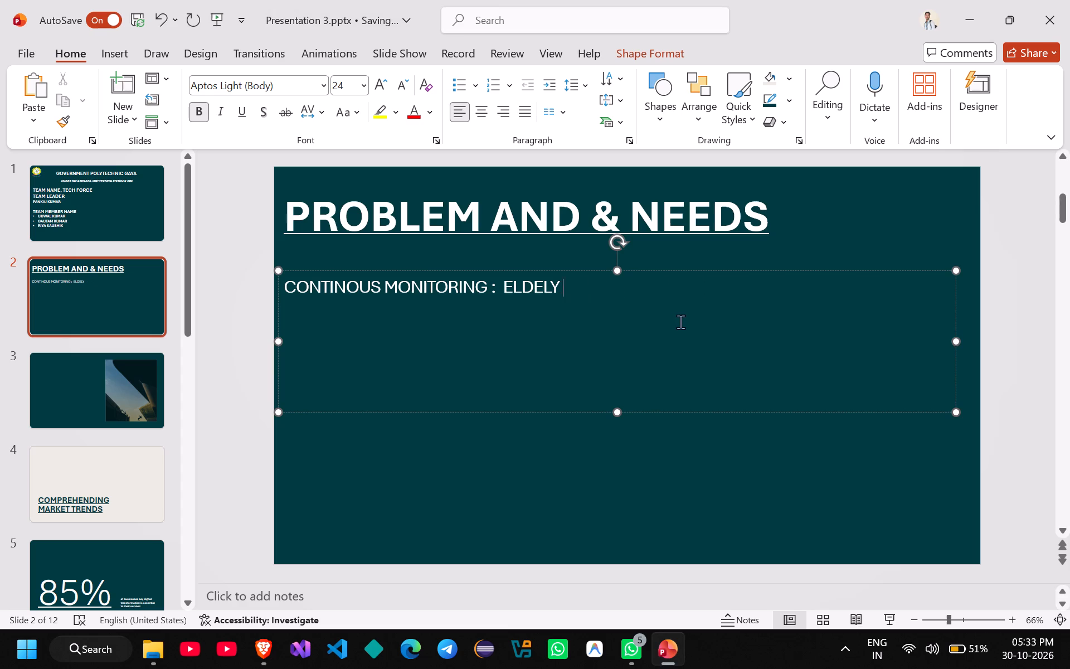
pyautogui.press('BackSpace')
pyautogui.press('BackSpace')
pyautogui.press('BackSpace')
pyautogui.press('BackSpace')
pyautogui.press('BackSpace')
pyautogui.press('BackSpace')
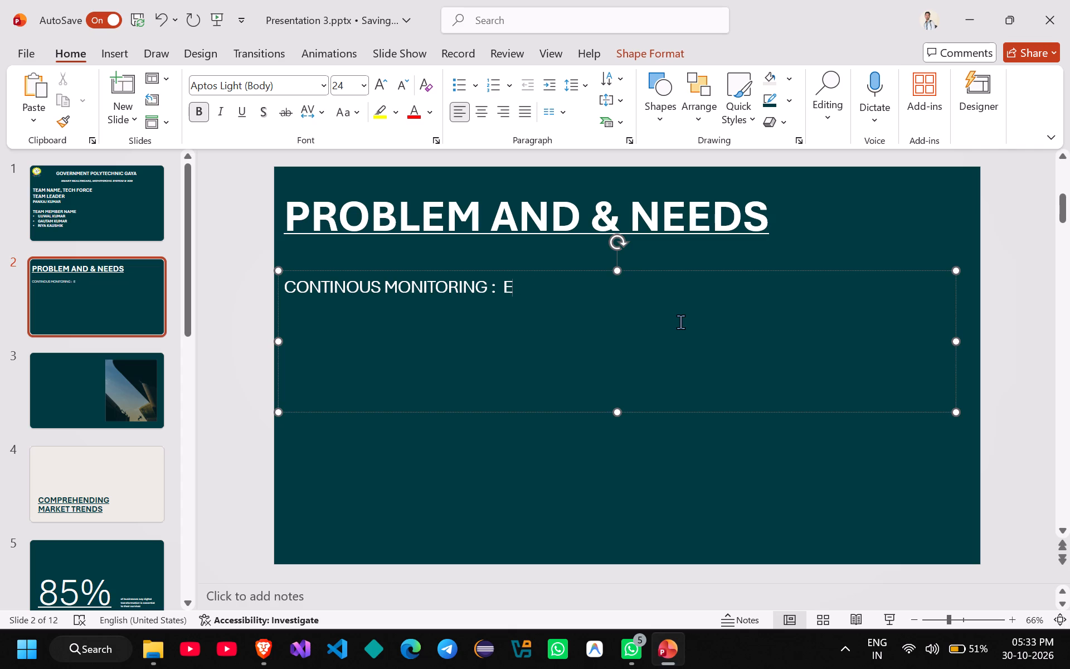
# Complete the initial "E" after the "CONTINOUS MONITORING" colon into the words "Elderly People".
pyautogui.press('l')
pyautogui.write('de')
pyautogui.press('r')
pyautogui.write('ly')
pyautogui.press('space')
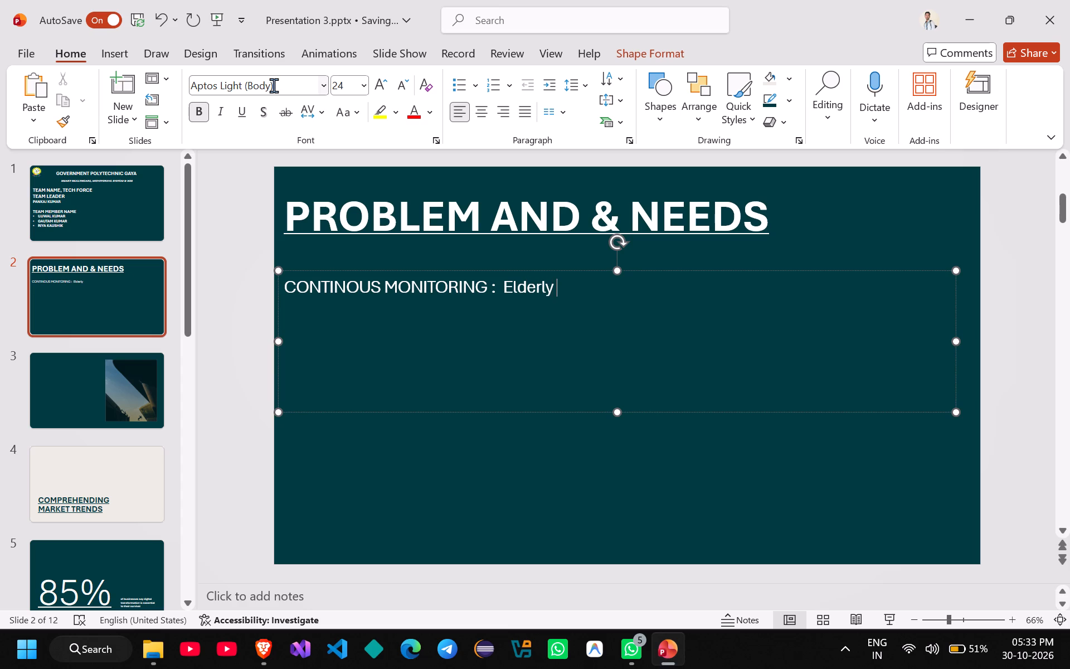
pyautogui.press('p')
pyautogui.press('BackSpace')
pyautogui.write('o')
pyautogui.press('space')
pyautogui.press('p')
pyautogui.press('BackSpace')
pyautogui.press('BackSpace')
pyautogui.press('BackSpace')
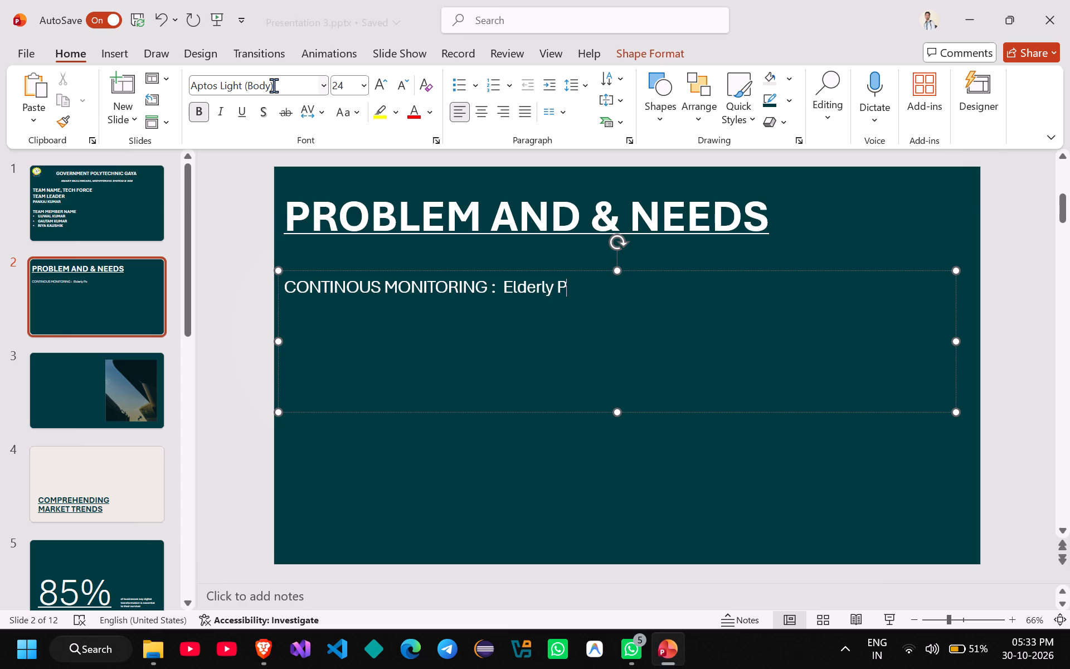
pyautogui.write('eople')
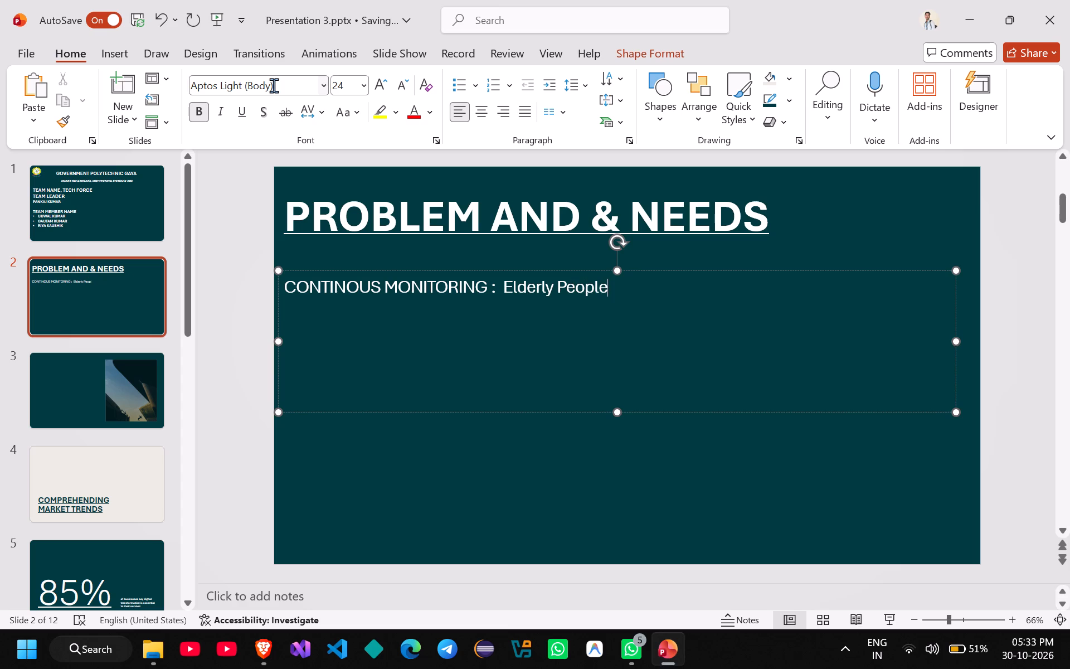
# Continue the sentence after "Elderly People" with "and patients may be".
pyautogui.press('space')
pyautogui.write('and')
pyautogui.press('space')
pyautogui.hscroll(2, 331, 81)
pyautogui.write('pat')
pyautogui.press('i')
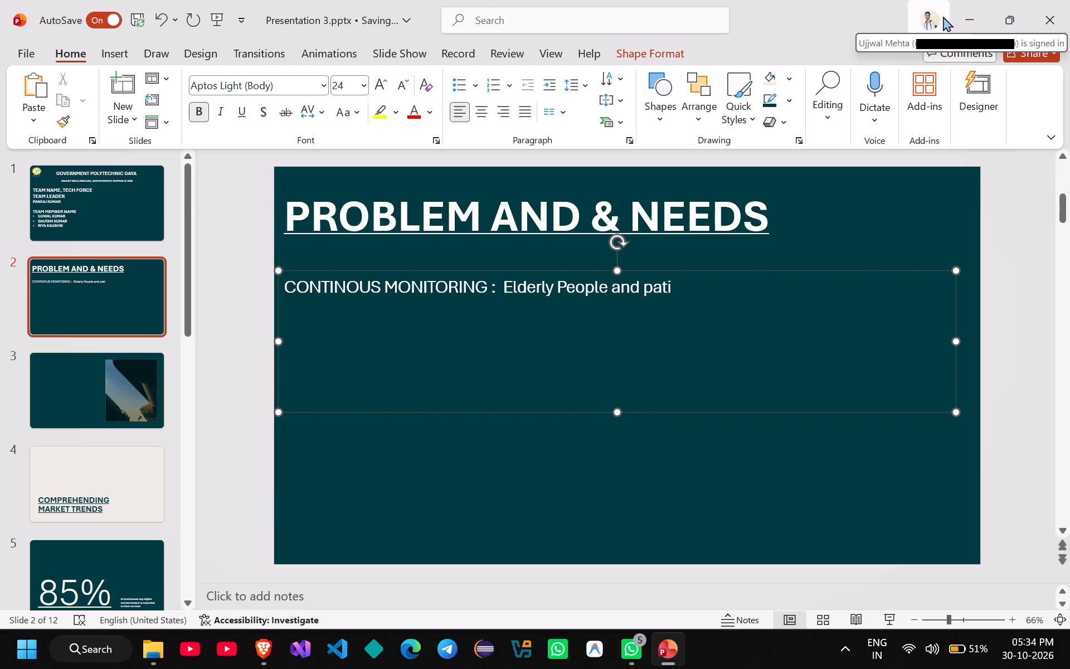
pyautogui.press('e')
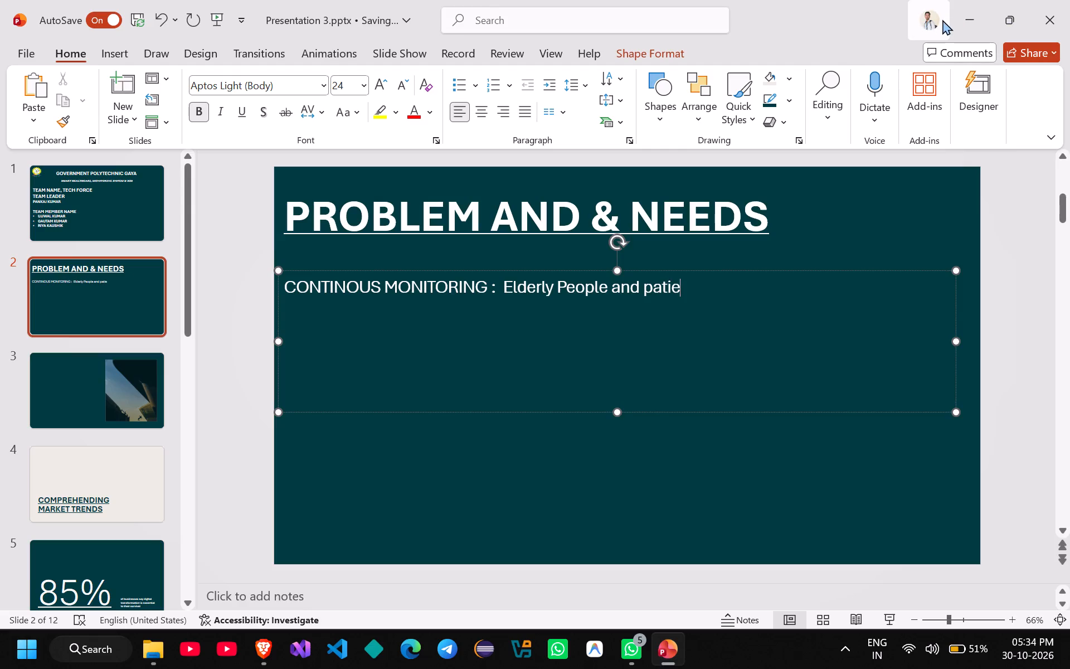
pyautogui.press('n')
pyautogui.press('t')
pyautogui.write('s mayn')
pyautogui.press('space')
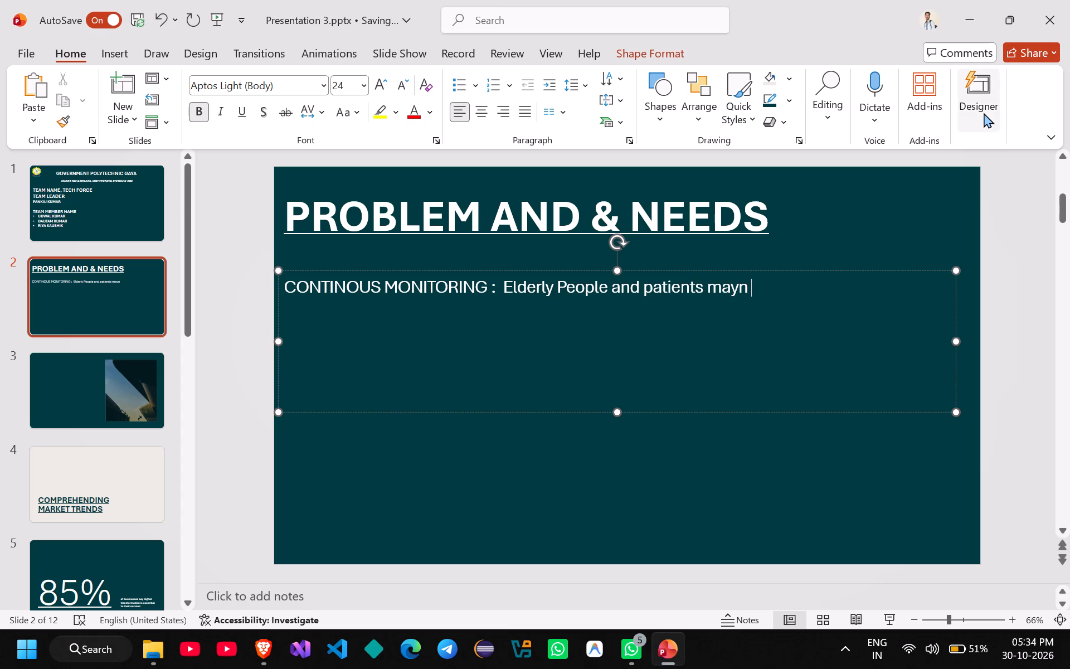
pyautogui.press('BackSpace')
pyautogui.press('BackSpace')
pyautogui.press('space')
pyautogui.write('be')
# Add two spaces after "may be" and continue the sentence with "need regular monitoring".
pyautogui.press('space')
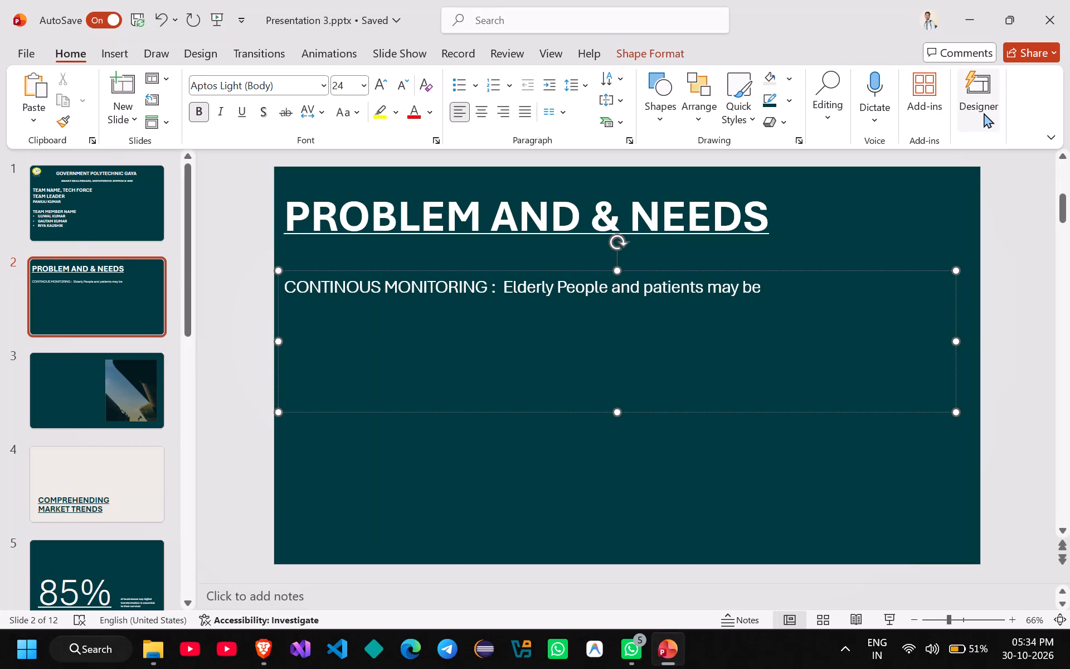
pyautogui.press('space')
pyautogui.write('need')
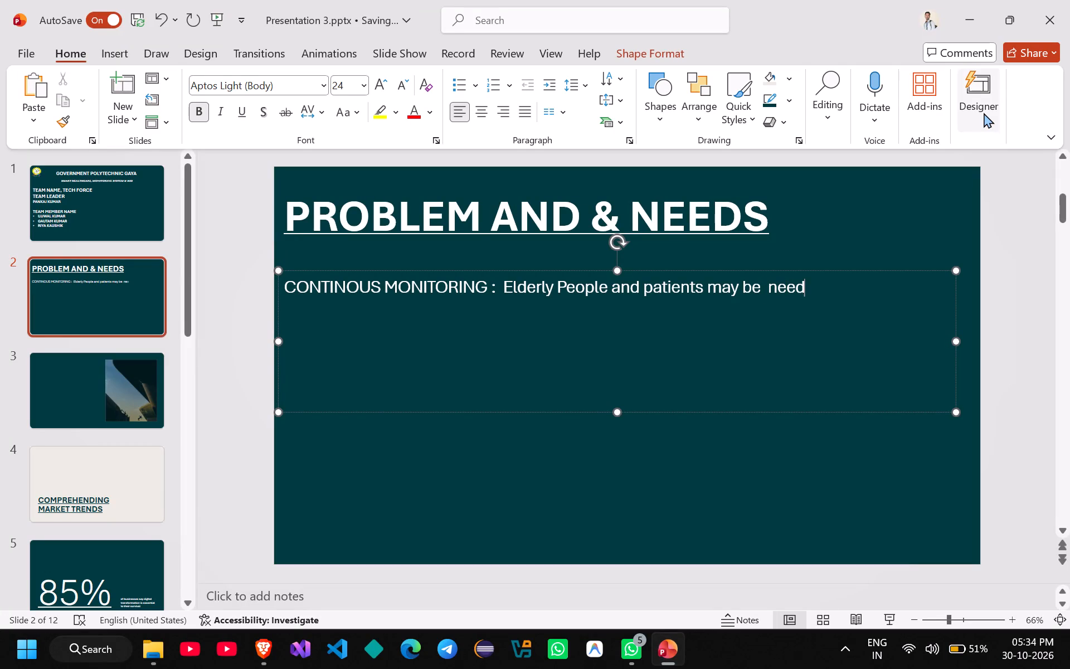
pyautogui.press('space')
pyautogui.press('r')
pyautogui.write('eg')
pyautogui.write('ular')
pyautogui.press('space')
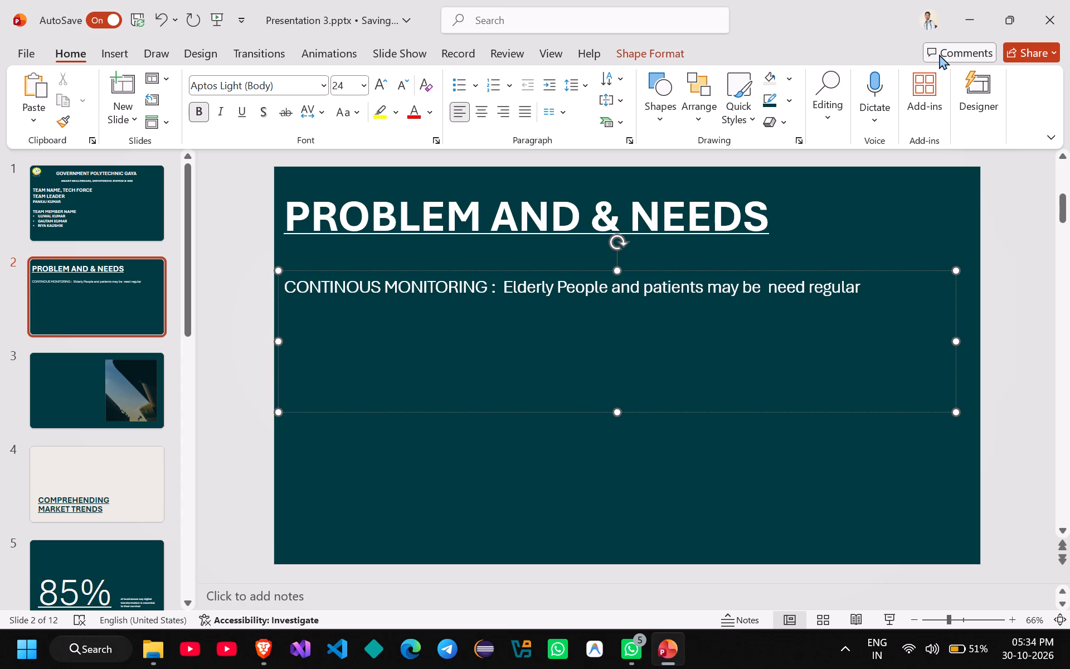
pyautogui.write('mom')
pyautogui.press('BackSpace')
pyautogui.write('no')
pyautogui.click(826, 85)
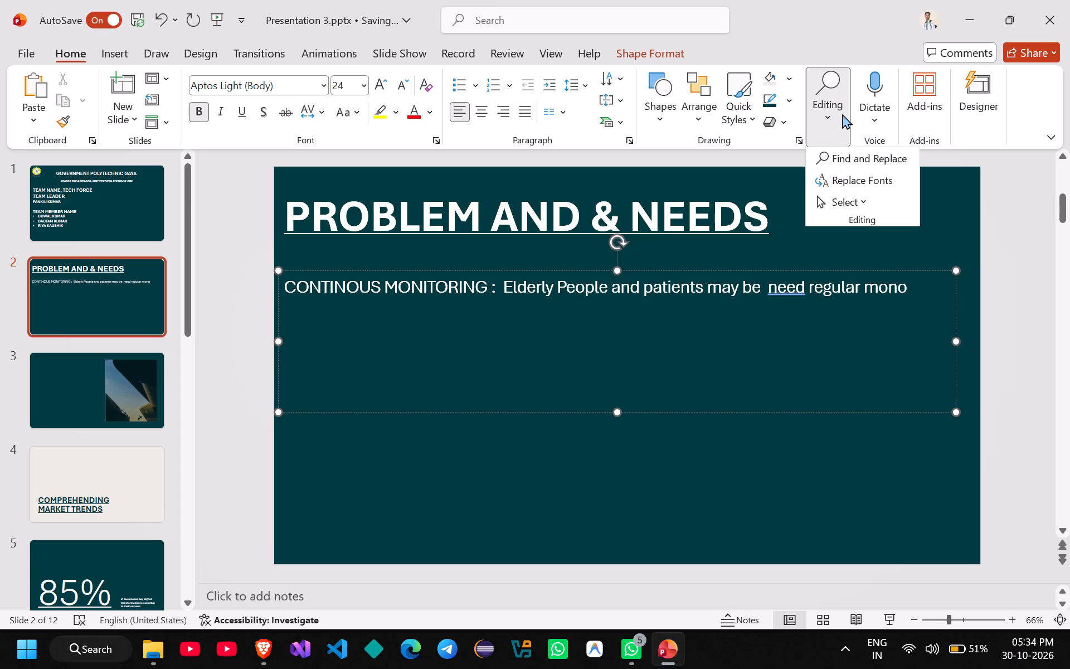
pyautogui.press('BackSpace')
pyautogui.click(923, 295)
pyautogui.click(923, 295)
pyautogui.press('BackSpace')
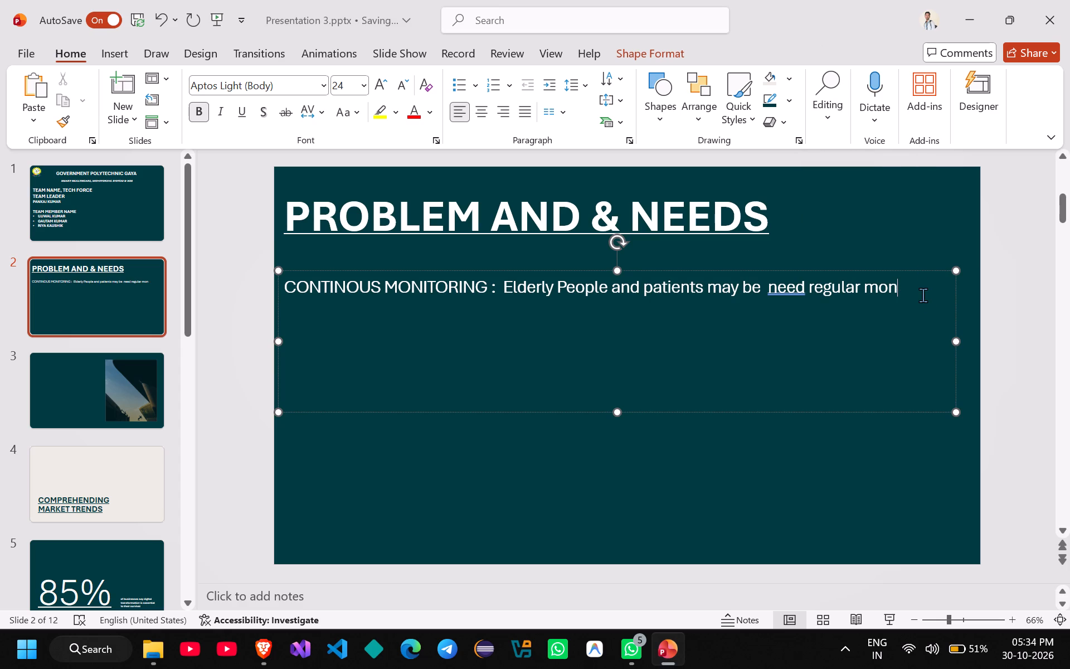
pyautogui.press('i')
pyautogui.write('toring')
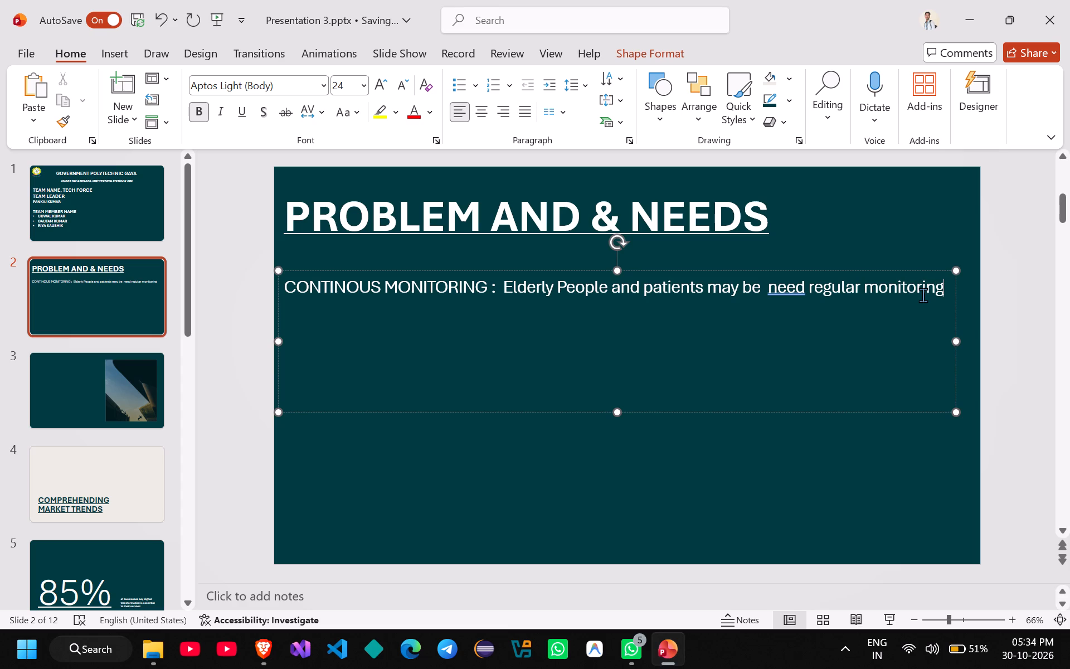
# Continue the sentence after "need regular monitoring" with "of important health".
pyautogui.press('space')
pyautogui.write('of')
pyautogui.press('space')
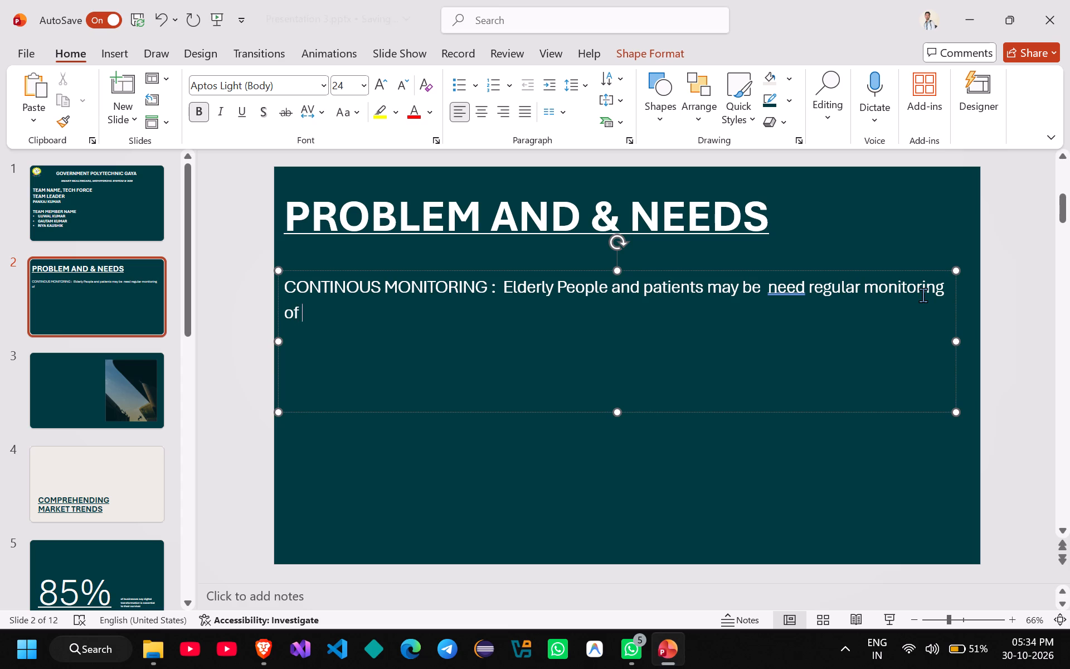
pyautogui.write('important')
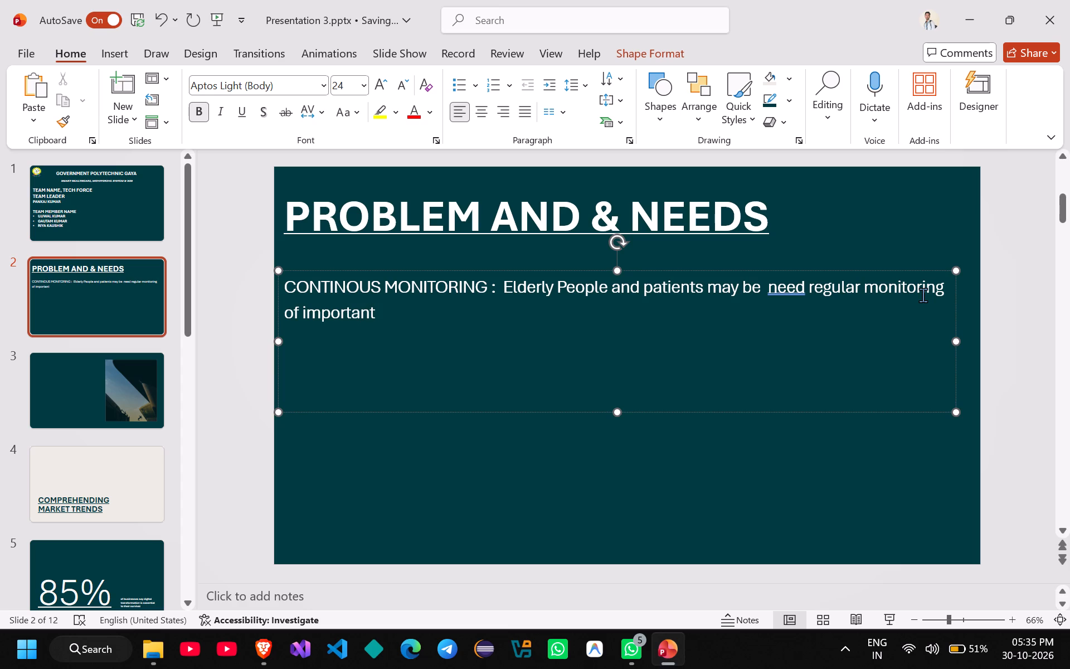
pyautogui.press('space')
pyautogui.write('hea')
pyautogui.write('lth')
pyautogui.press('space')
# Finish the "CONTINOUS MONITORING" sentence with the word "parameters".
pyautogui.write('p')
pyautogui.write('ar')
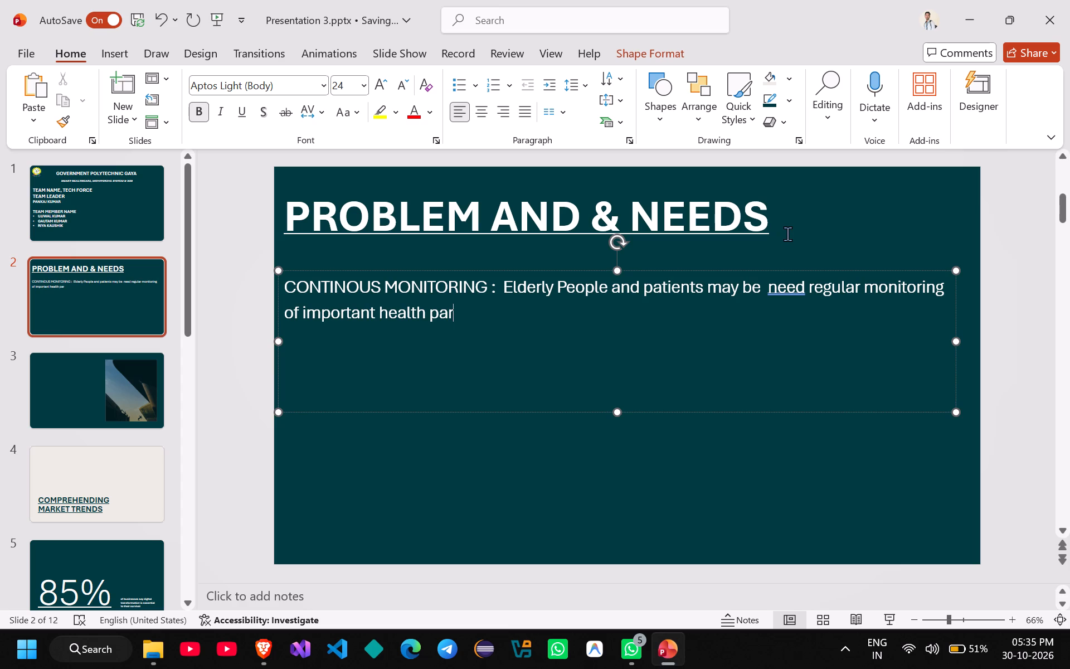
pyautogui.write('am')
pyautogui.write('en')
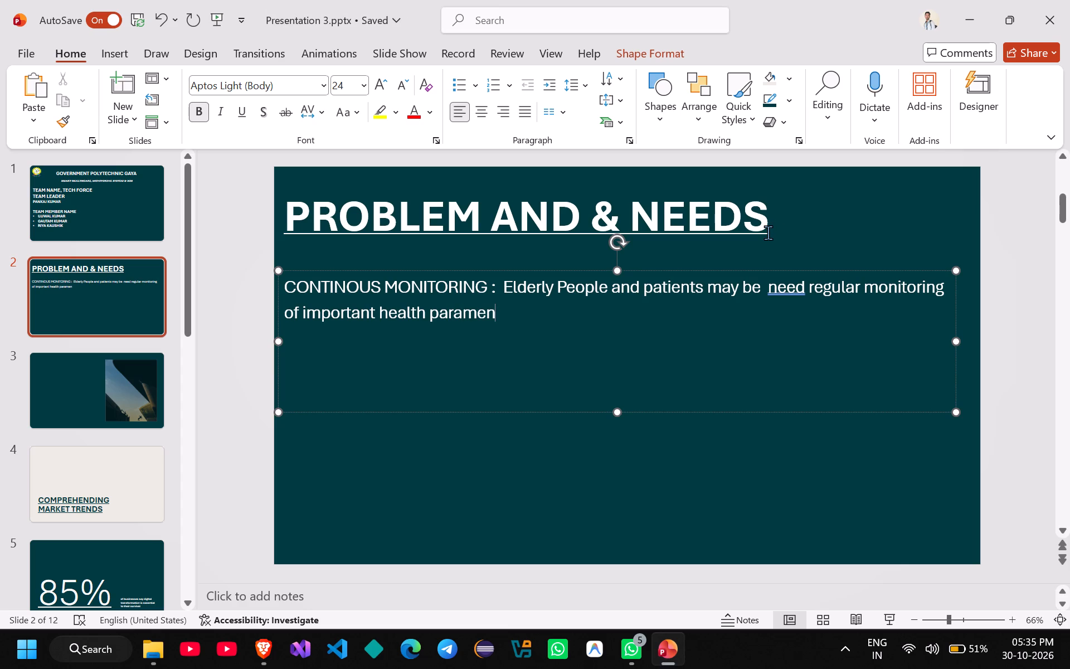
pyautogui.press('BackSpace')
pyautogui.press('BackSpace')
pyautogui.press('BackSpace')
pyautogui.press('m')
pyautogui.press('e')
pyautogui.write('ters')
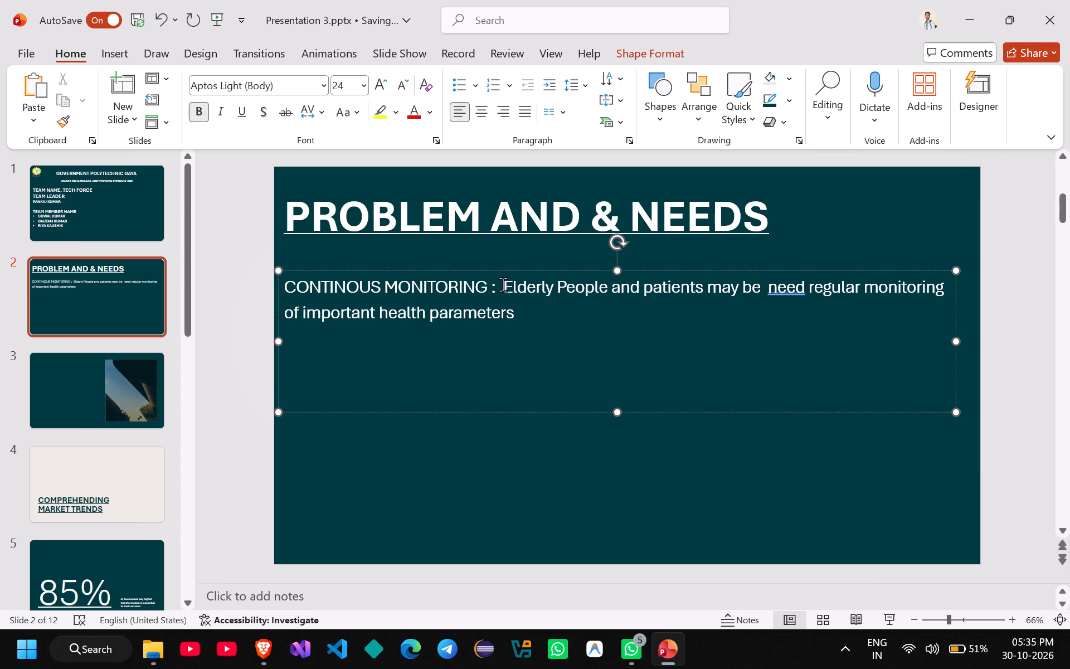
# Reduce the sentence after the "CONTINOUS MONITORING" colon, from "Elderly People" to "parameters", to font size 20.
pyautogui.moveTo(505, 285); pyautogui.dragTo(799, 340)
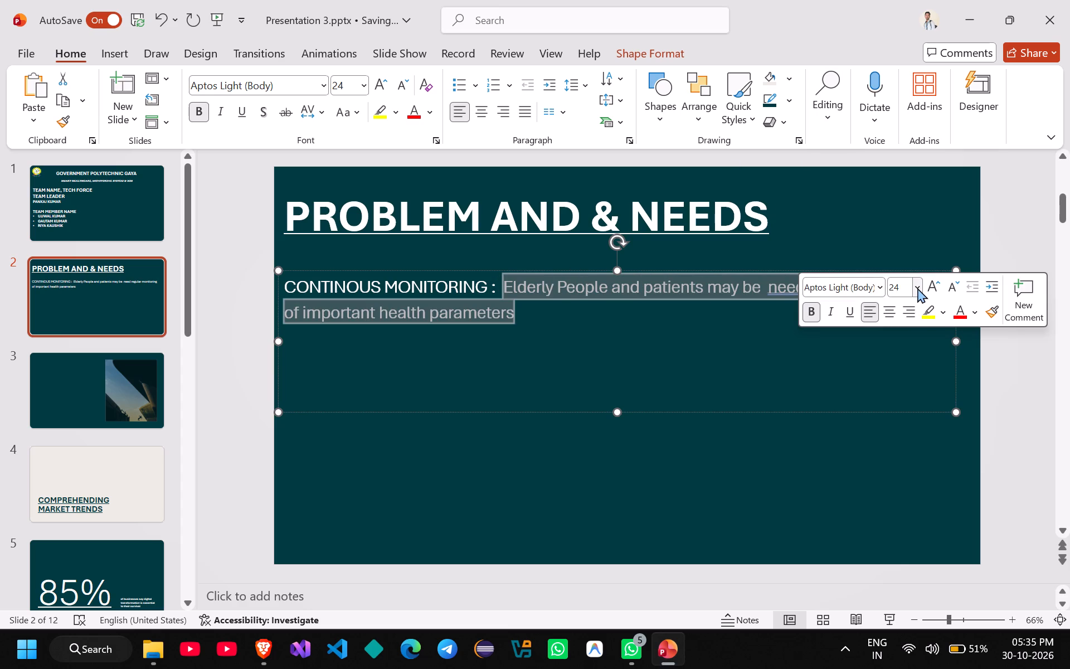
pyautogui.click(917, 288)
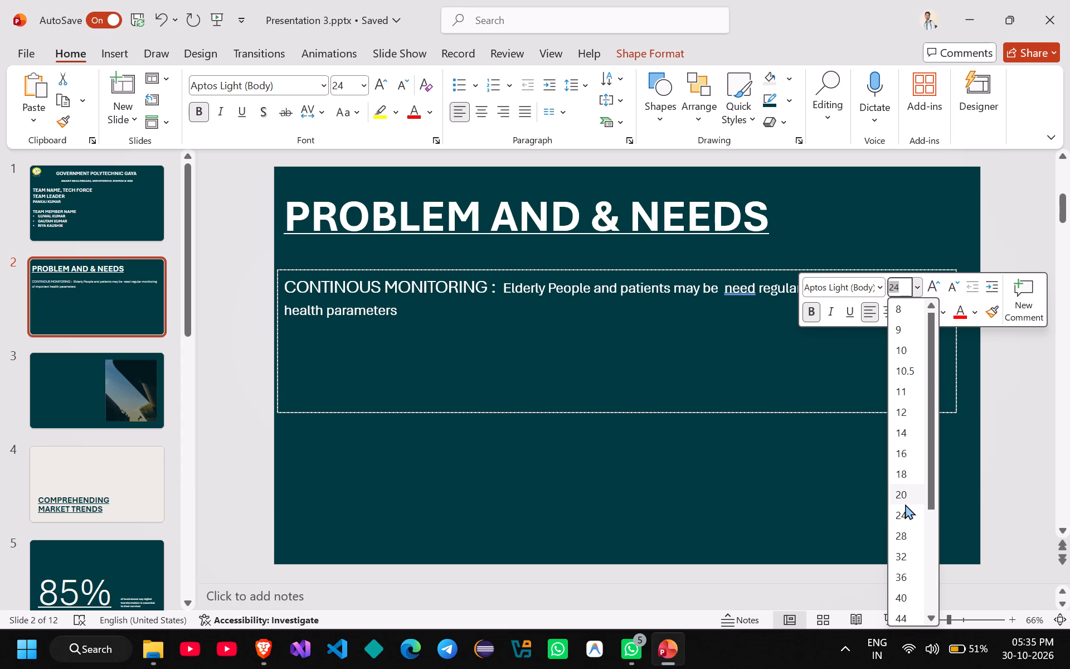
pyautogui.click(905, 504)
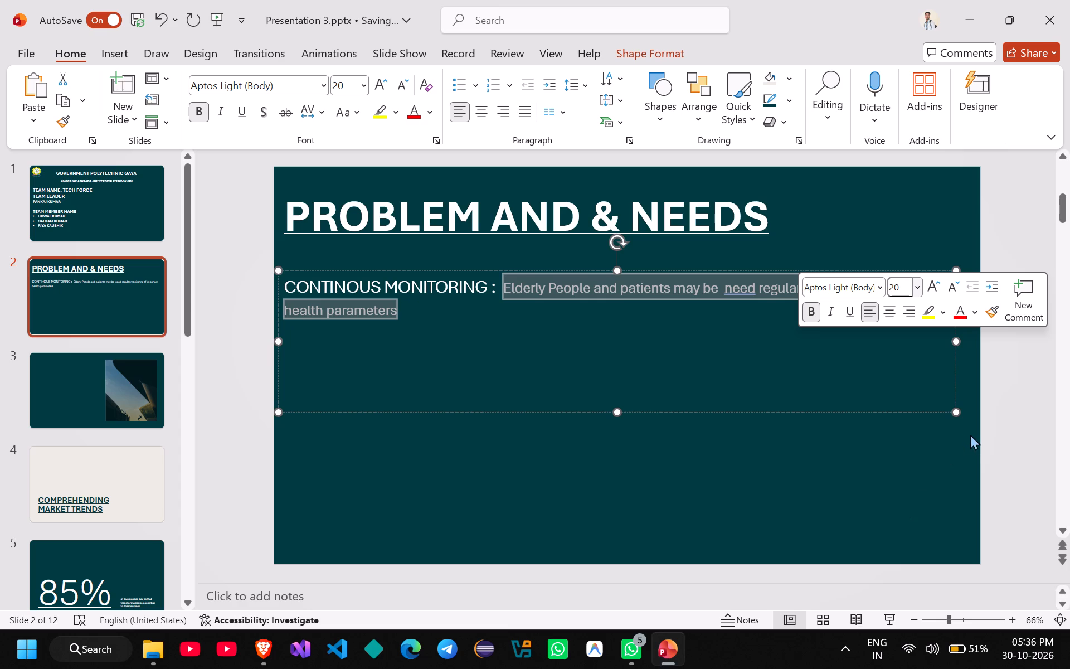
pyautogui.click(799, 370)
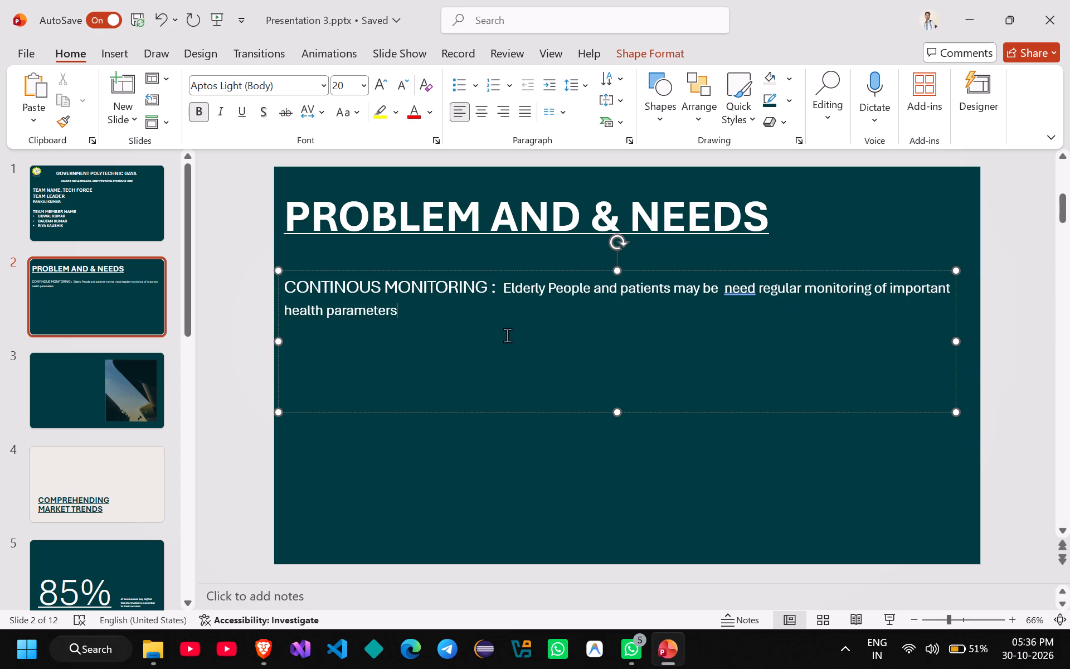
# Format the "CONTINOUS MONITORING" paragraph as a bulleted item with a round bullet.
pyautogui.click(288, 284)
pyautogui.click(457, 90)
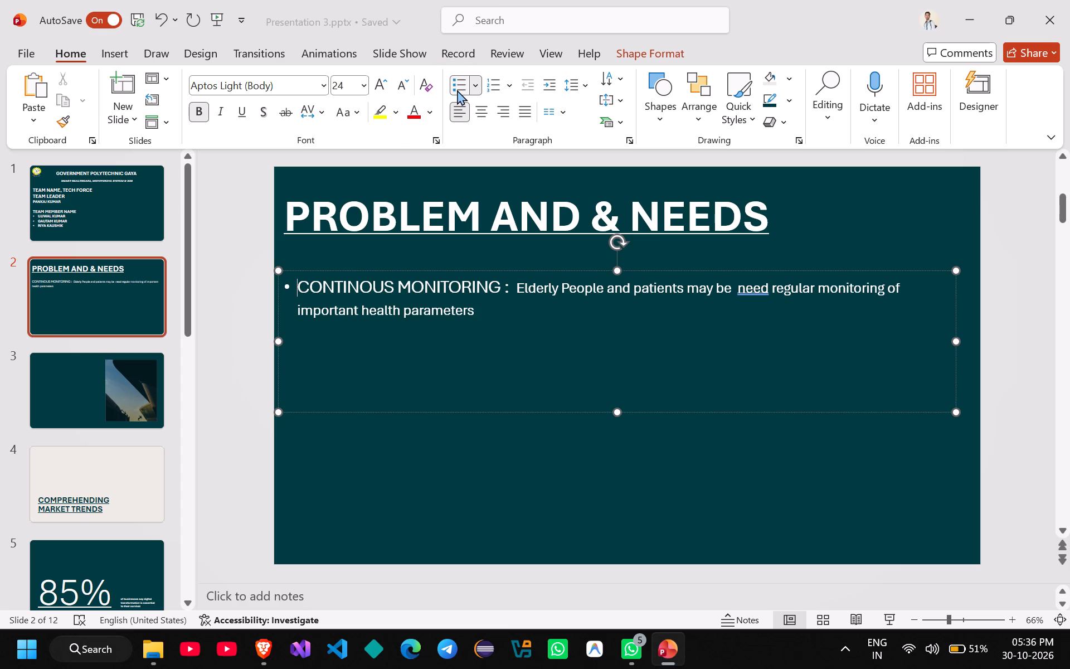
pyautogui.click(458, 213)
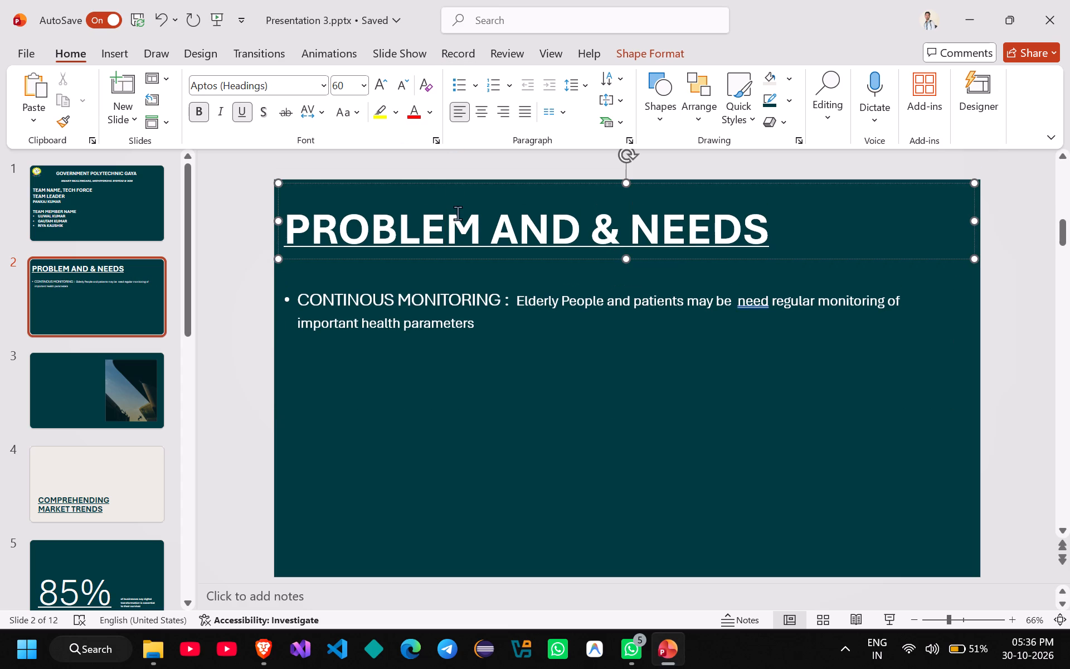
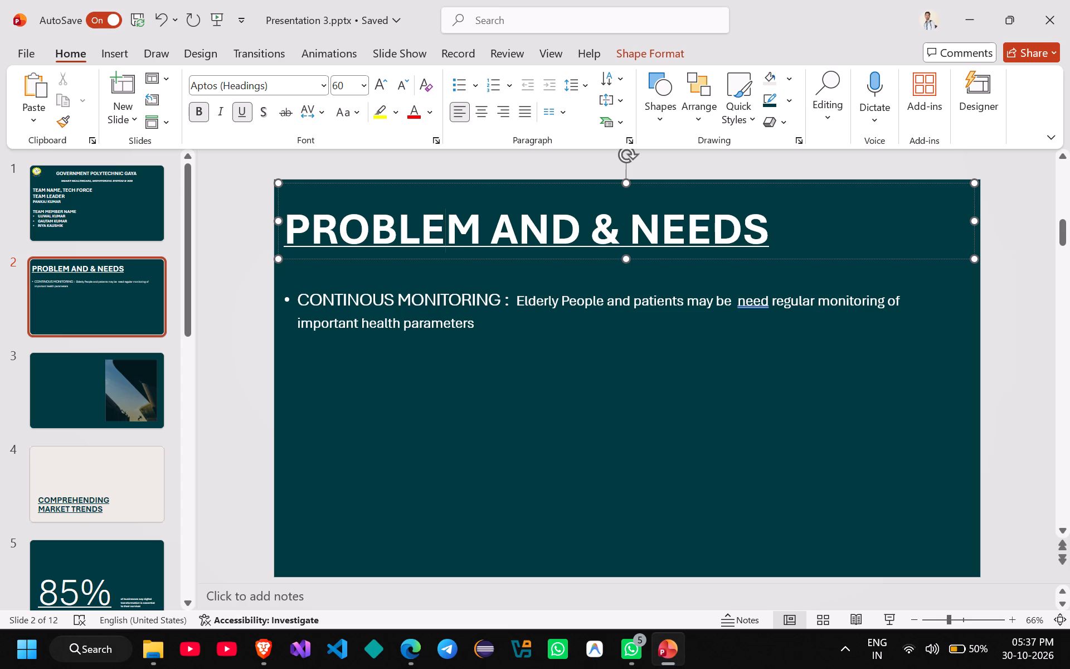
pyautogui.click(495, 348)
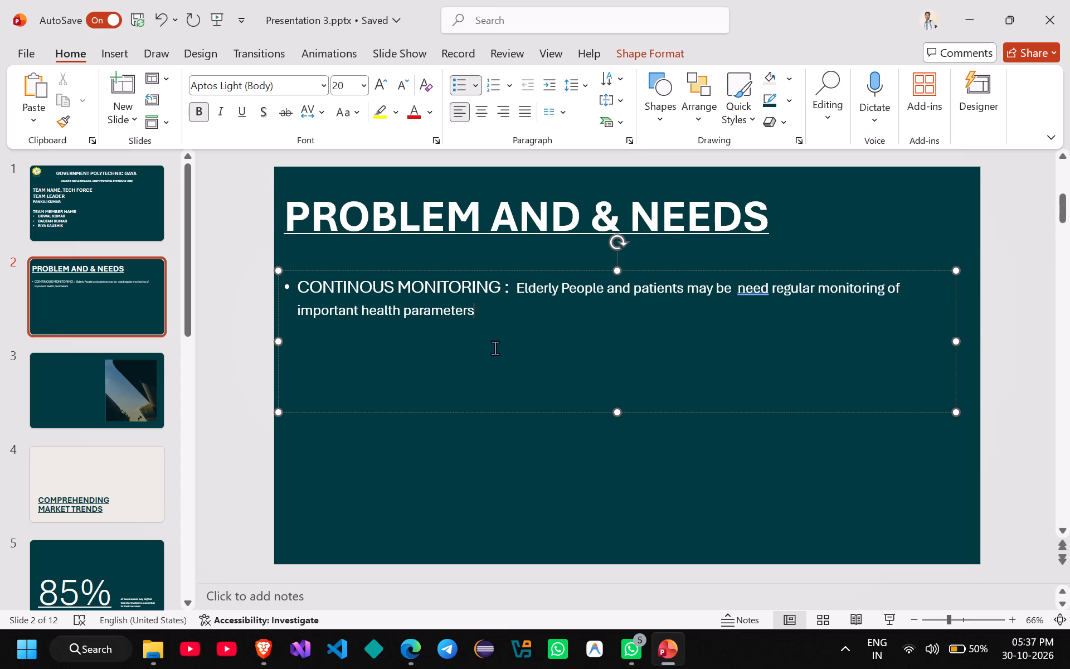
pyautogui.press('Return')
pyautogui.press('p')
pyautogui.press('BackSpace')
pyautogui.write('remotwe')
pyautogui.press('space')
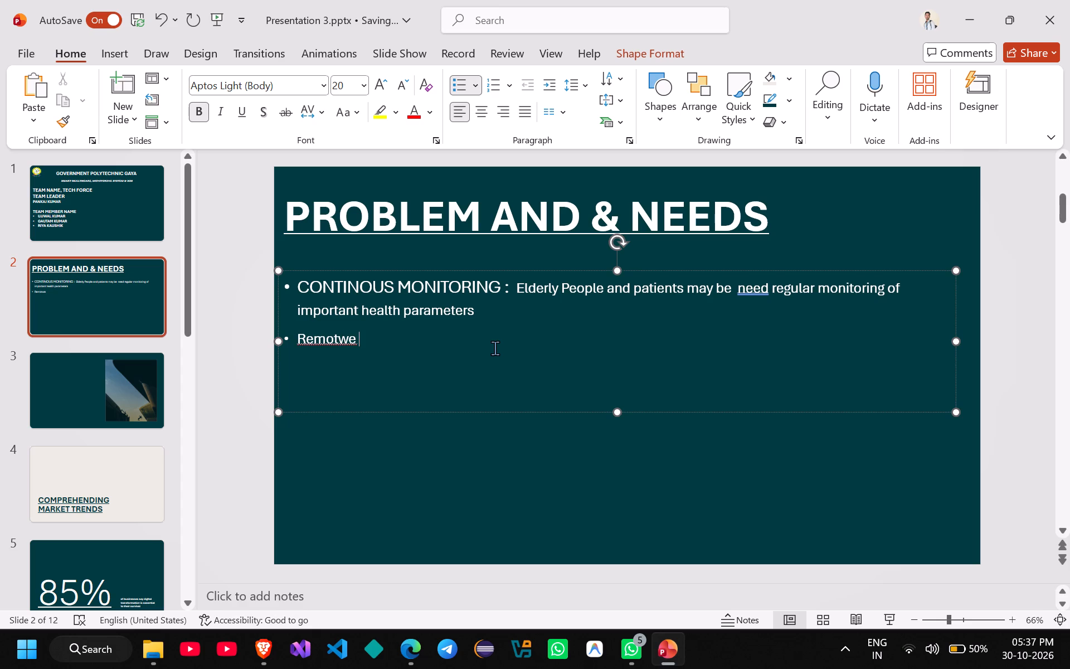
pyautogui.press('BackSpace')
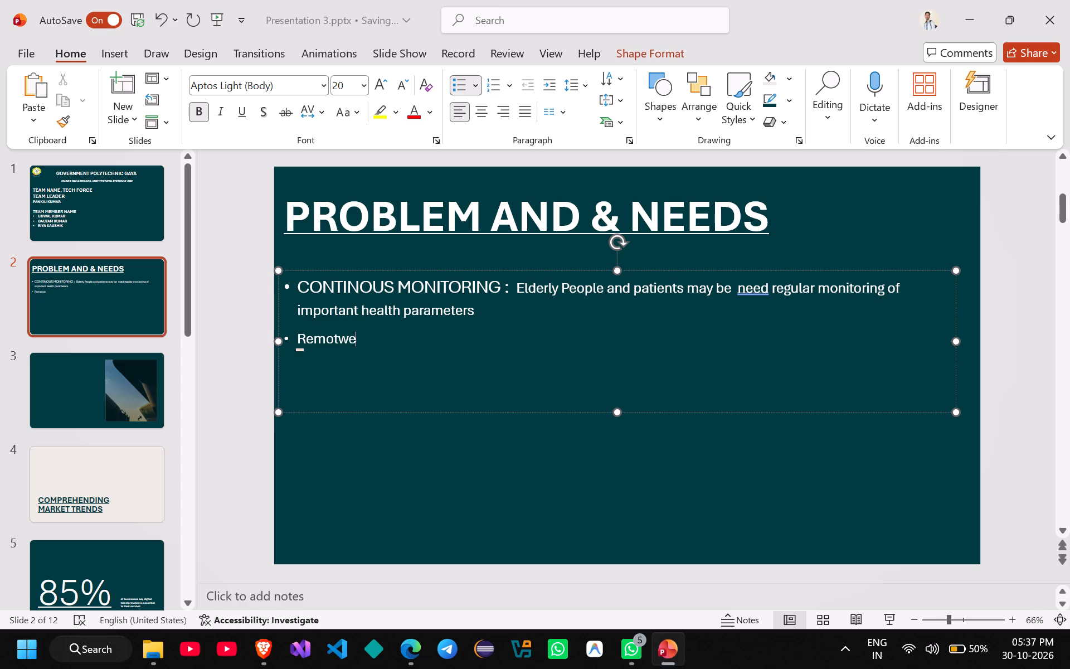
pyautogui.press('BackSpace')
pyautogui.press('BackSpace')
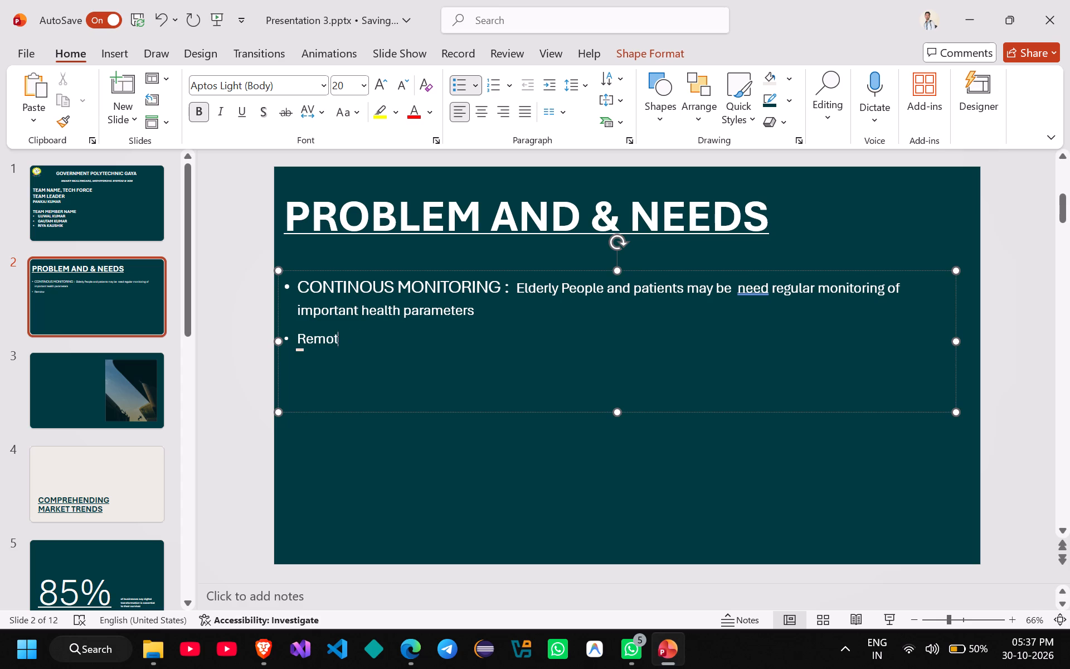
pyautogui.press('e')
# Continue the second bullet after "Remote" with the word "assisantance".
pyautogui.press('space')
pyautogui.write('assa')
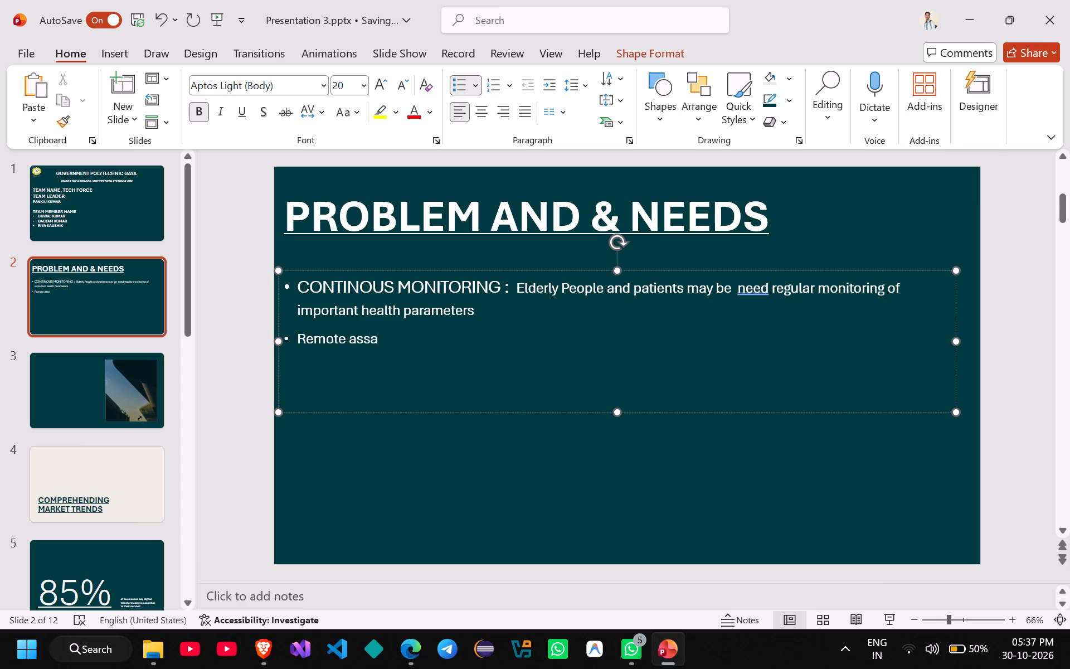
pyautogui.press('BackSpace')
pyautogui.press('i')
pyautogui.write('san')
pyautogui.write('tance')
pyautogui.press('space')
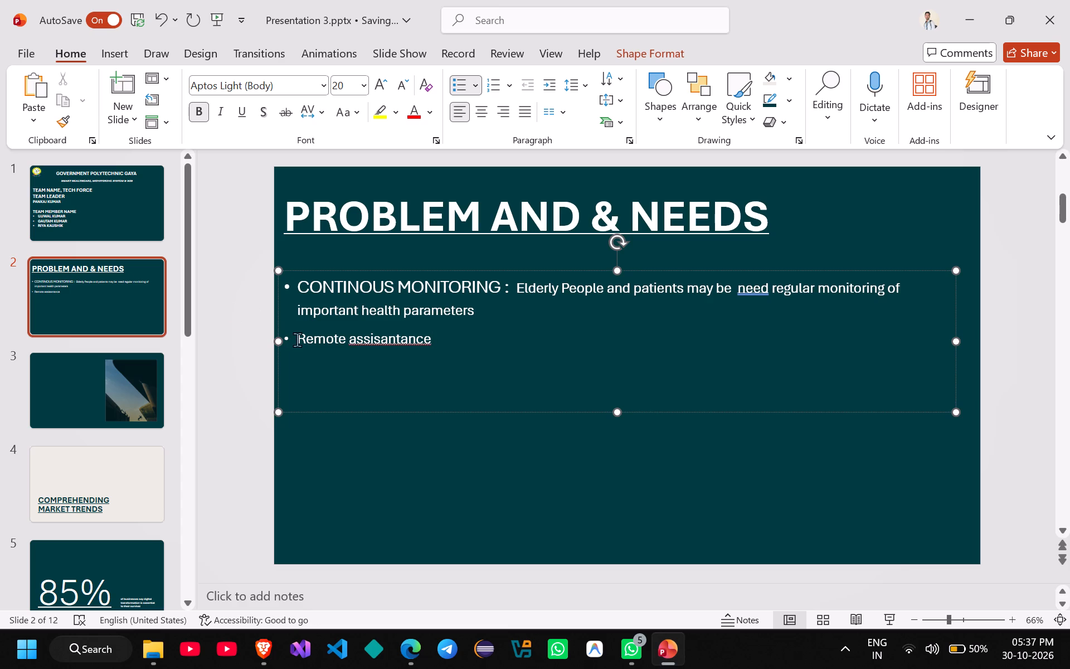
# Set the "Remote assisantance" bullet text to font size 24 in bold.
pyautogui.moveTo(297, 340); pyautogui.dragTo(406, 349)
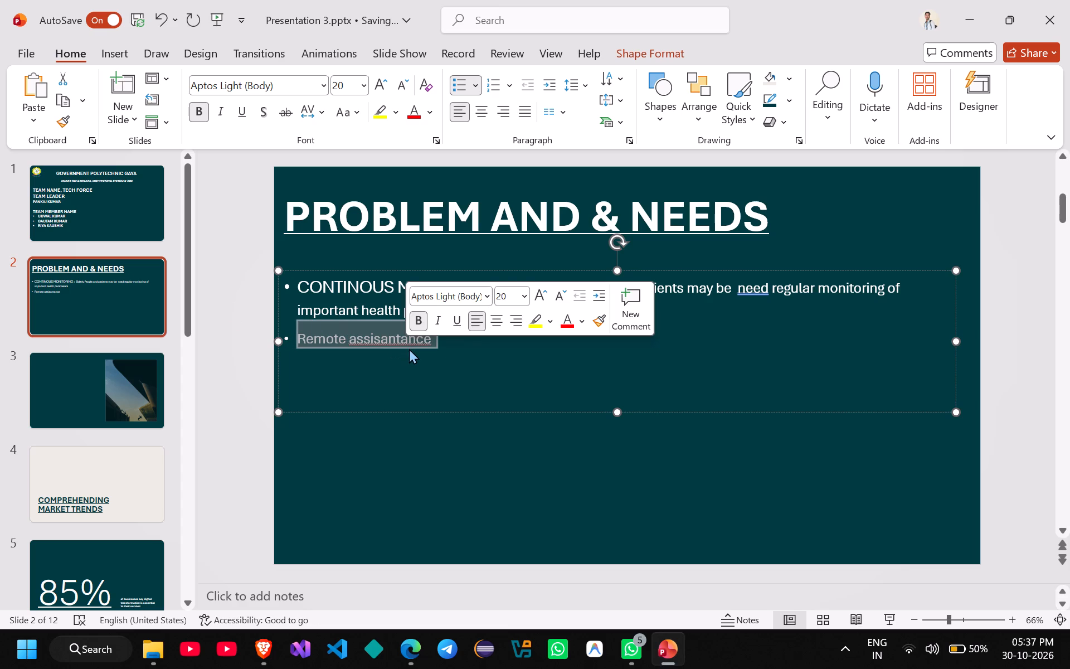
pyautogui.click(528, 296)
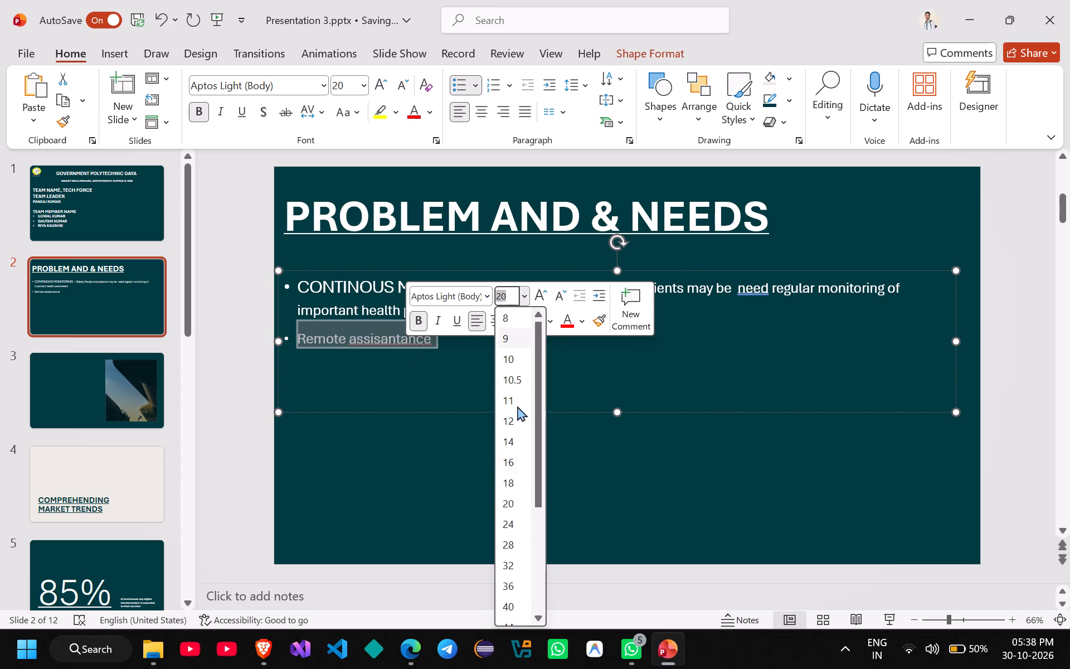
pyautogui.click(509, 534)
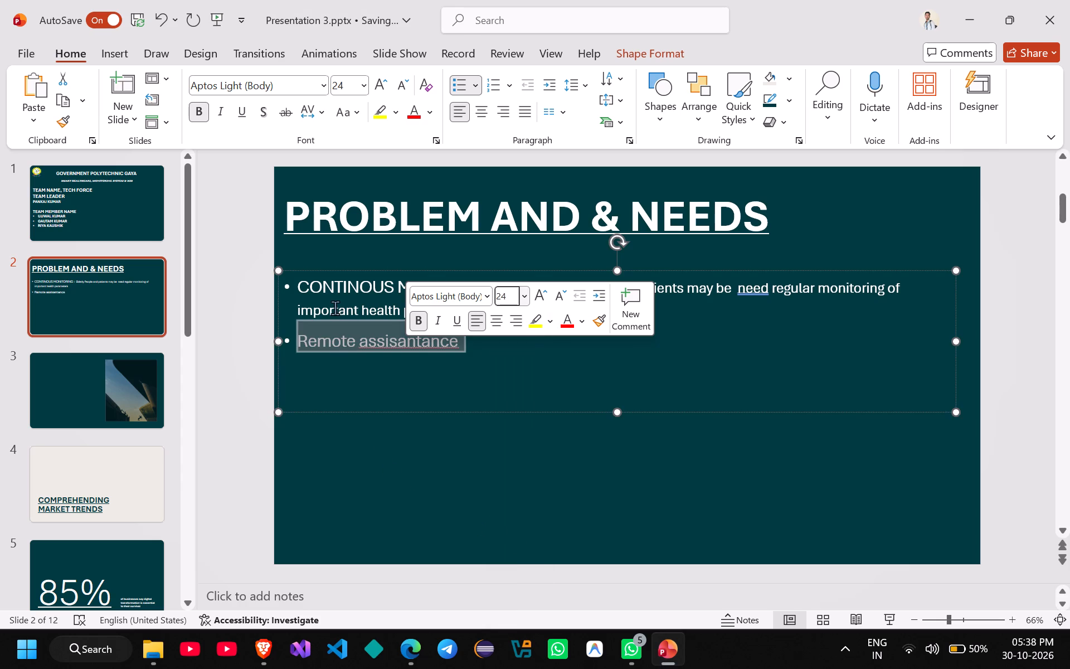
pyautogui.click(422, 323)
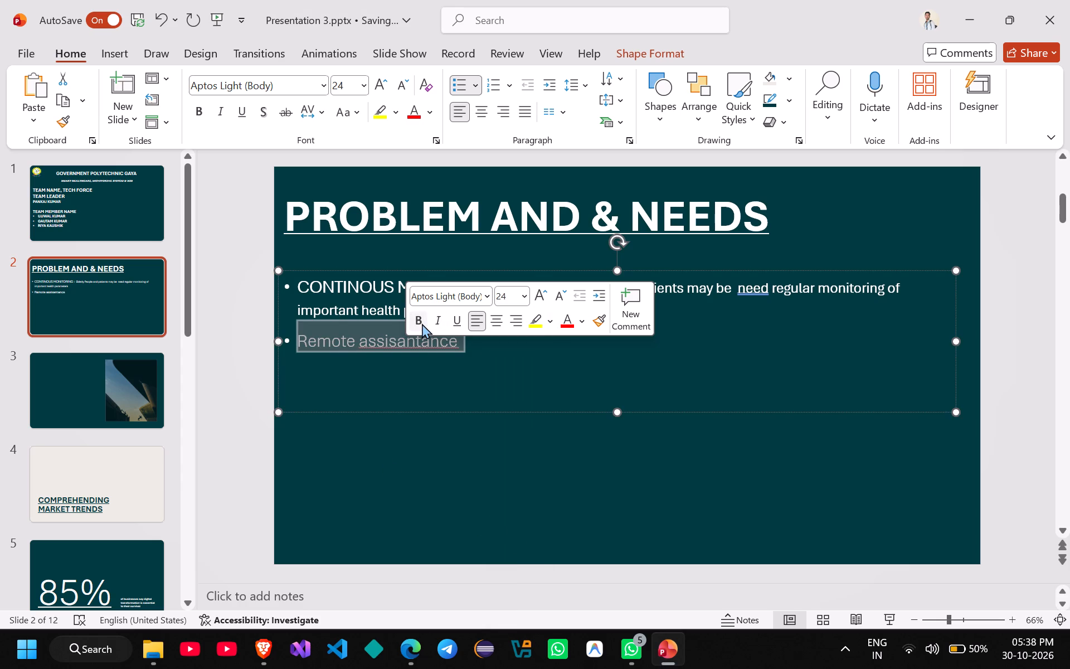
pyautogui.click(422, 323)
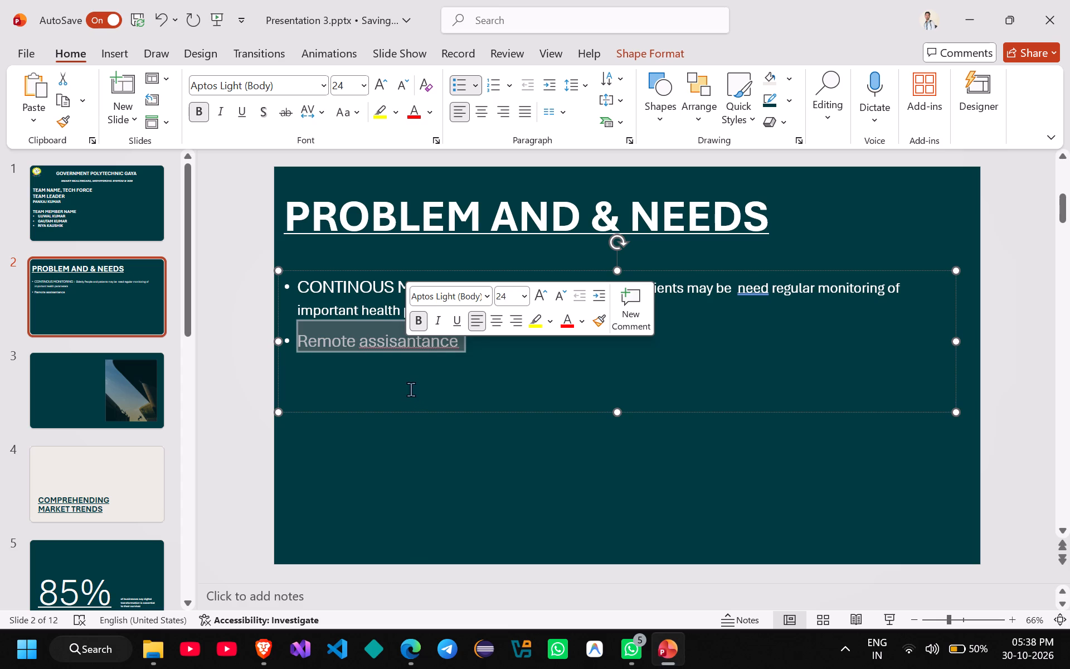
pyautogui.click(411, 389)
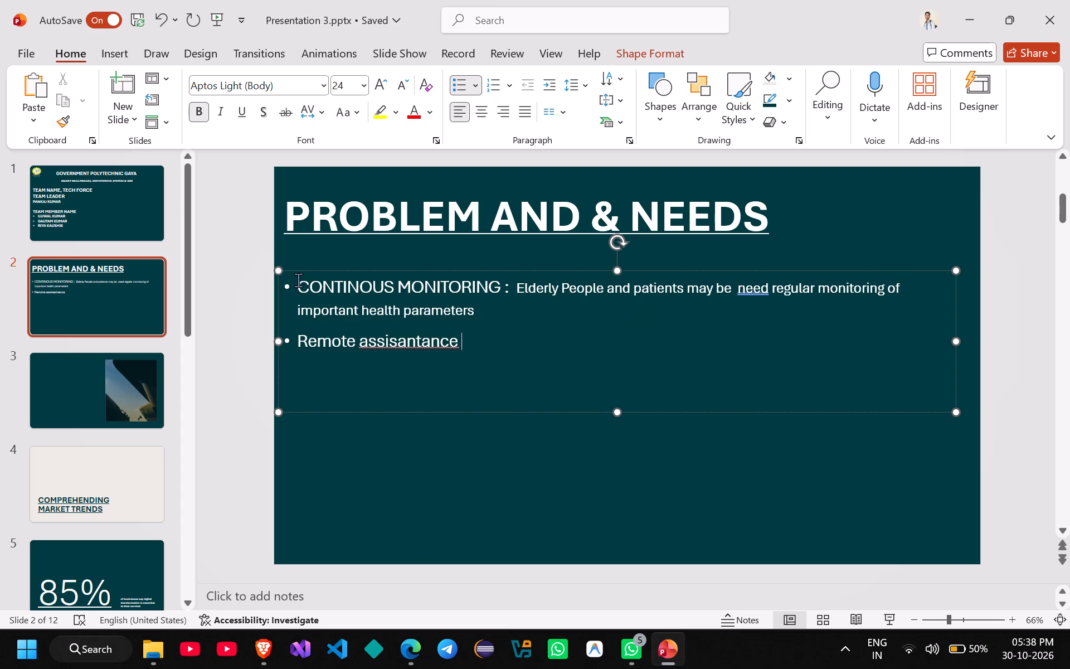
pyautogui.moveTo(298, 280); pyautogui.dragTo(442, 290)
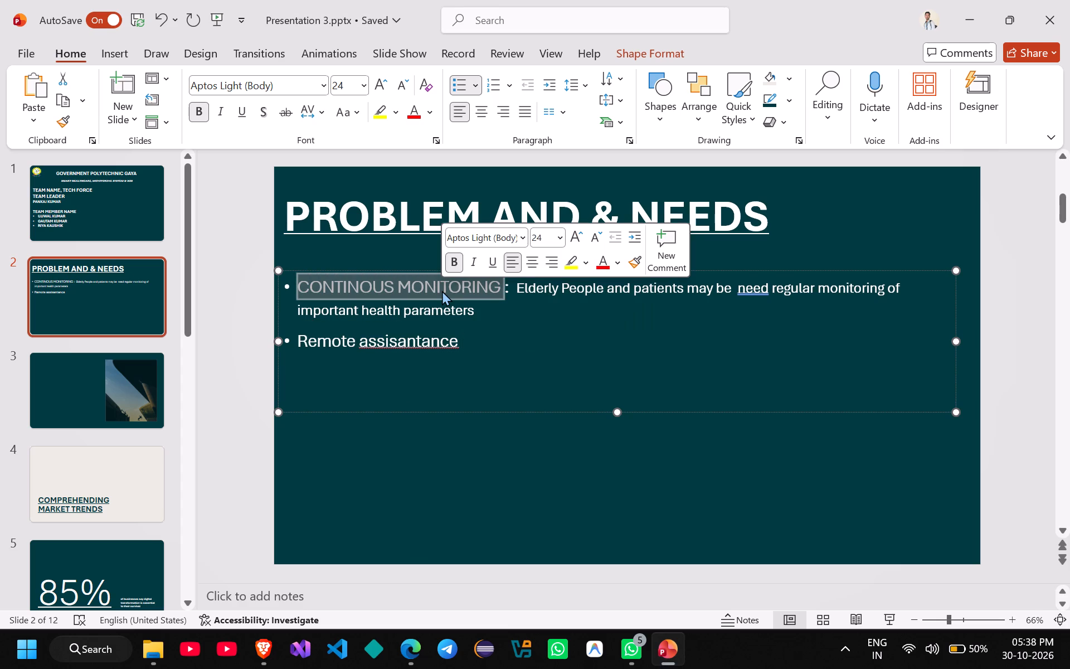
pyautogui.click(488, 338)
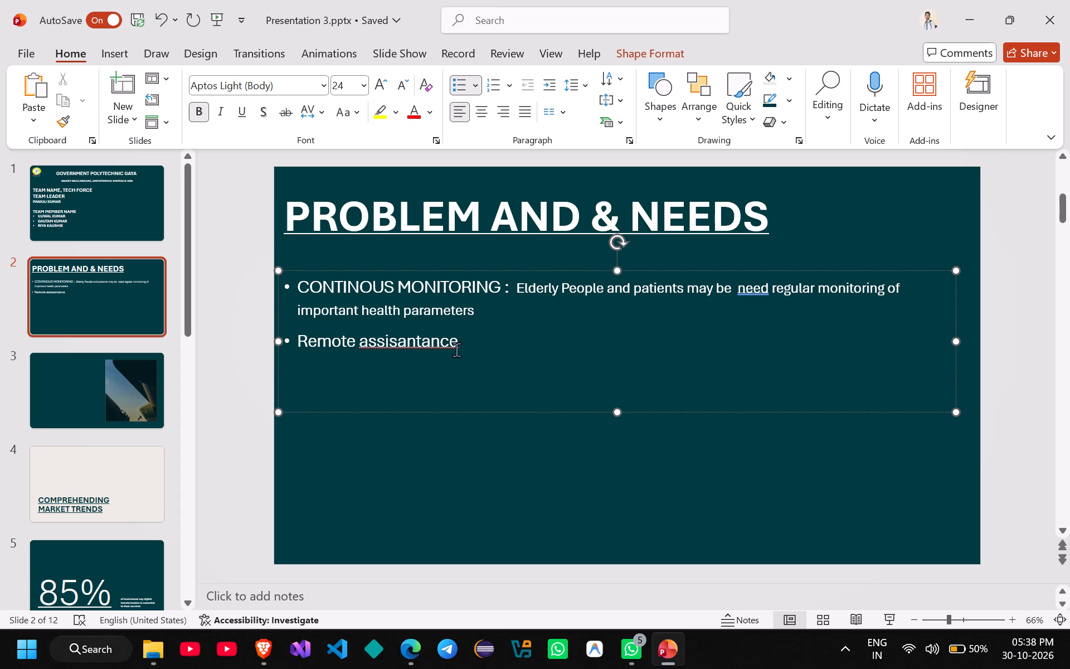
# Correct the misspelled second word of the second bullet so the bullet reads "Remote assistance:" with a colon and a trailing space.
pyautogui.press('BackSpace')
pyautogui.press('BackSpace')
pyautogui.press('BackSpace')
pyautogui.press('BackSpace')
pyautogui.press('BackSpace')
pyautogui.press('BackSpace')
pyautogui.press('BackSpace')
pyautogui.press('BackSpace')
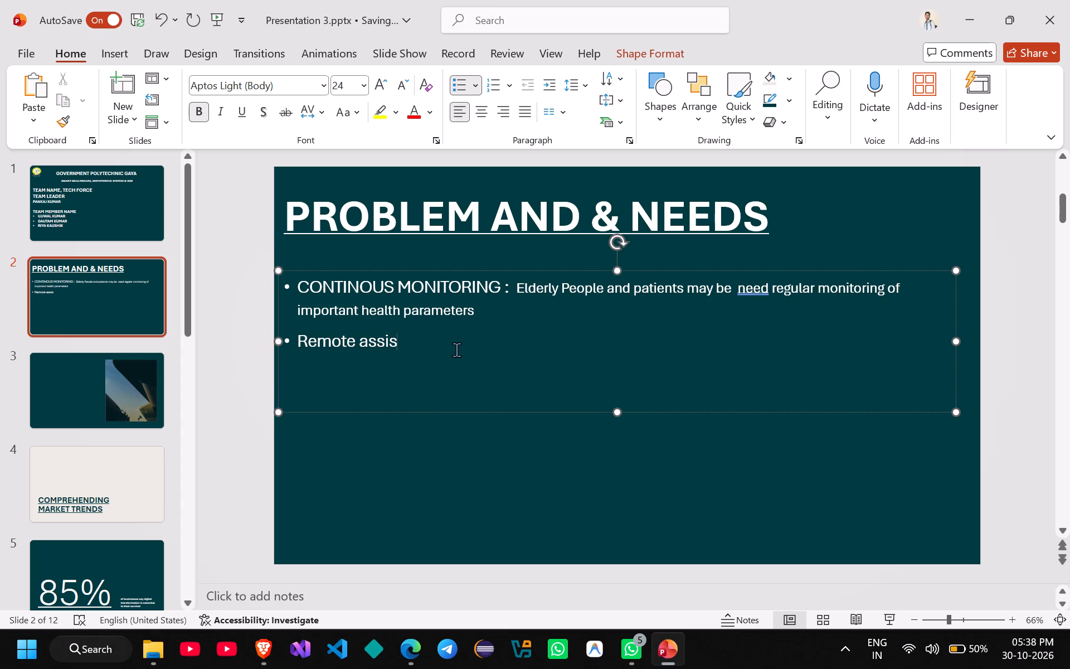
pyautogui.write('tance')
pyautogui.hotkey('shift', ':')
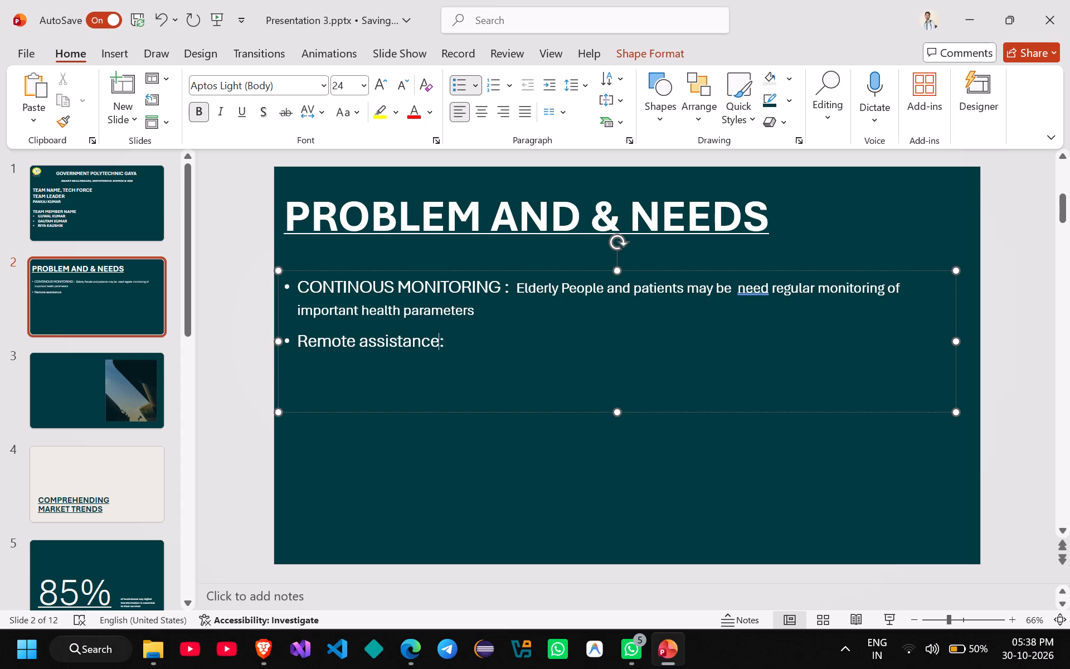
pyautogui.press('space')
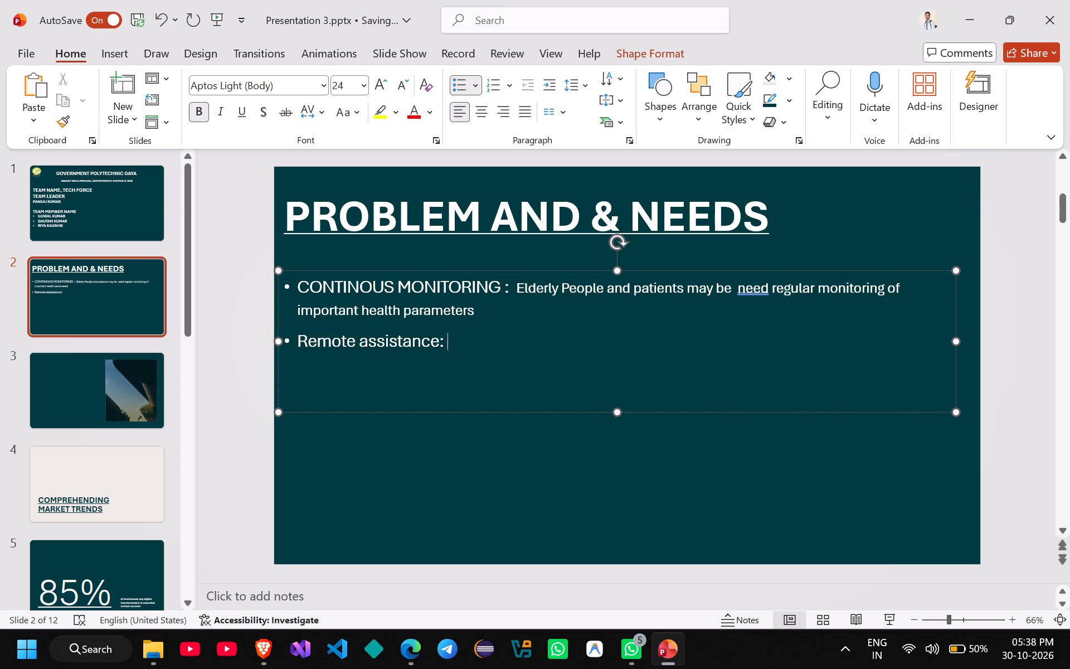
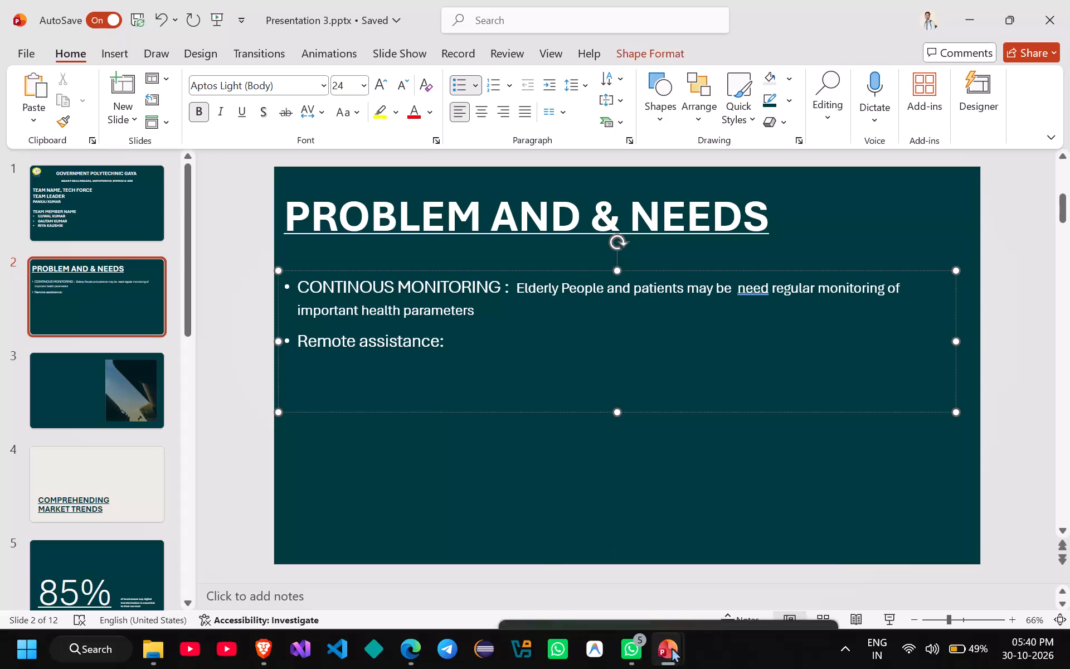
# Switch to the other PowerPoint window and repair the Tech_Force_Smart_Healthcare_Monitoring presentation.
pyautogui.click(716, 589)
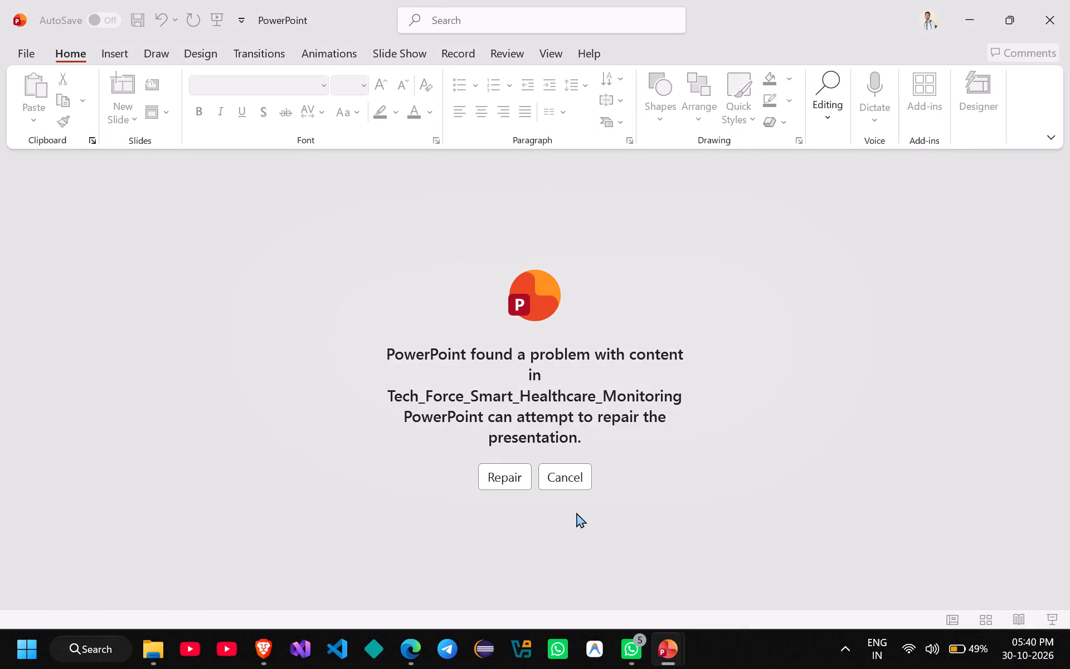
pyautogui.click(503, 466)
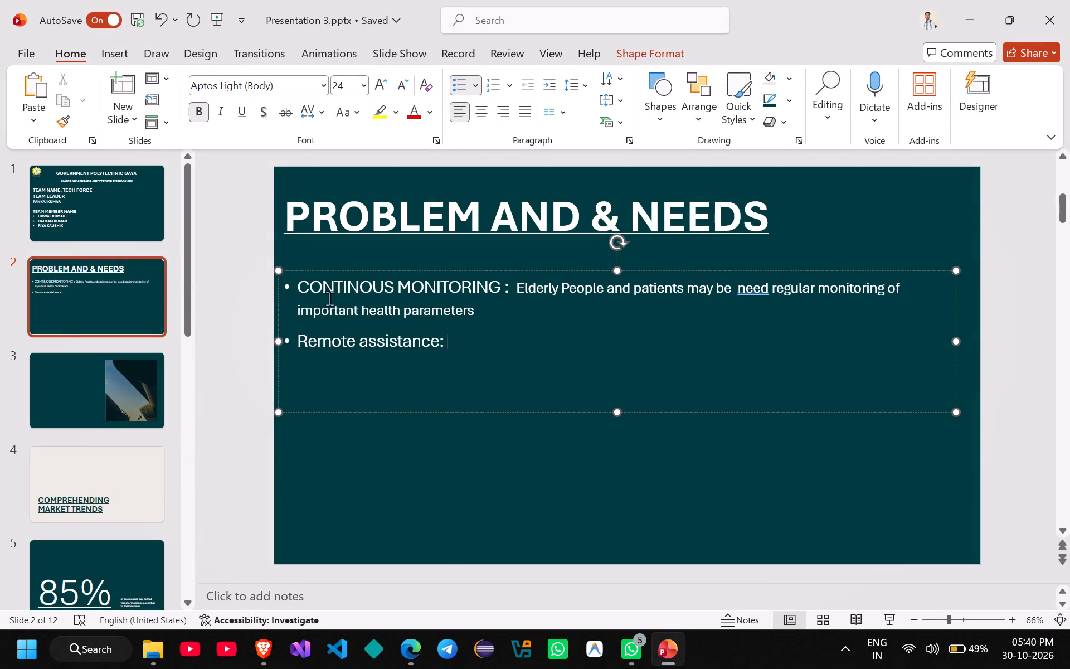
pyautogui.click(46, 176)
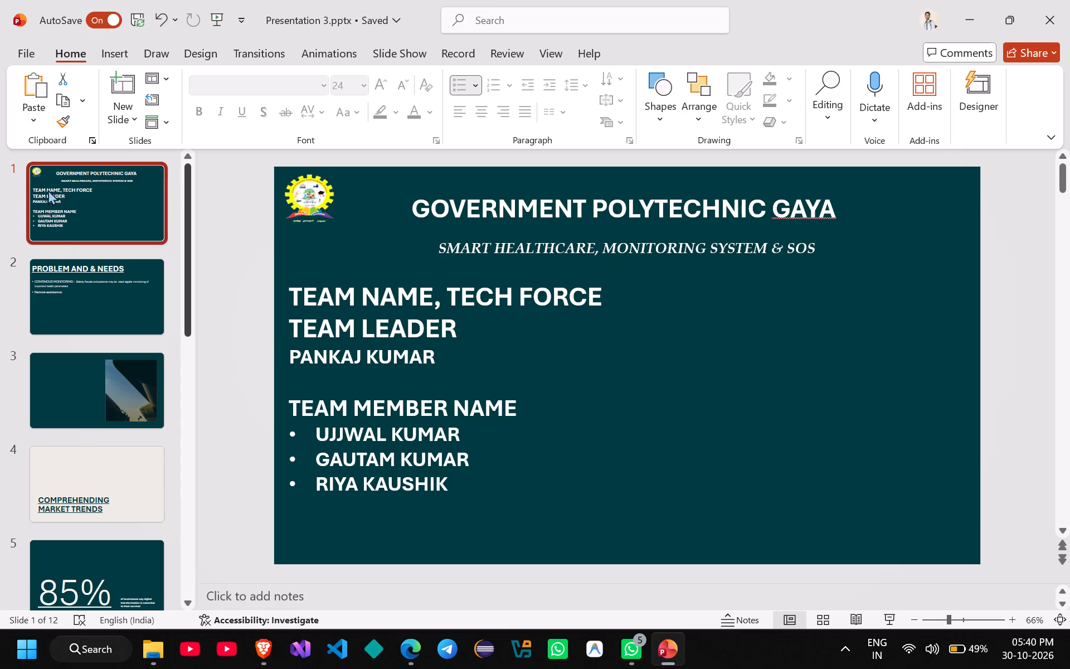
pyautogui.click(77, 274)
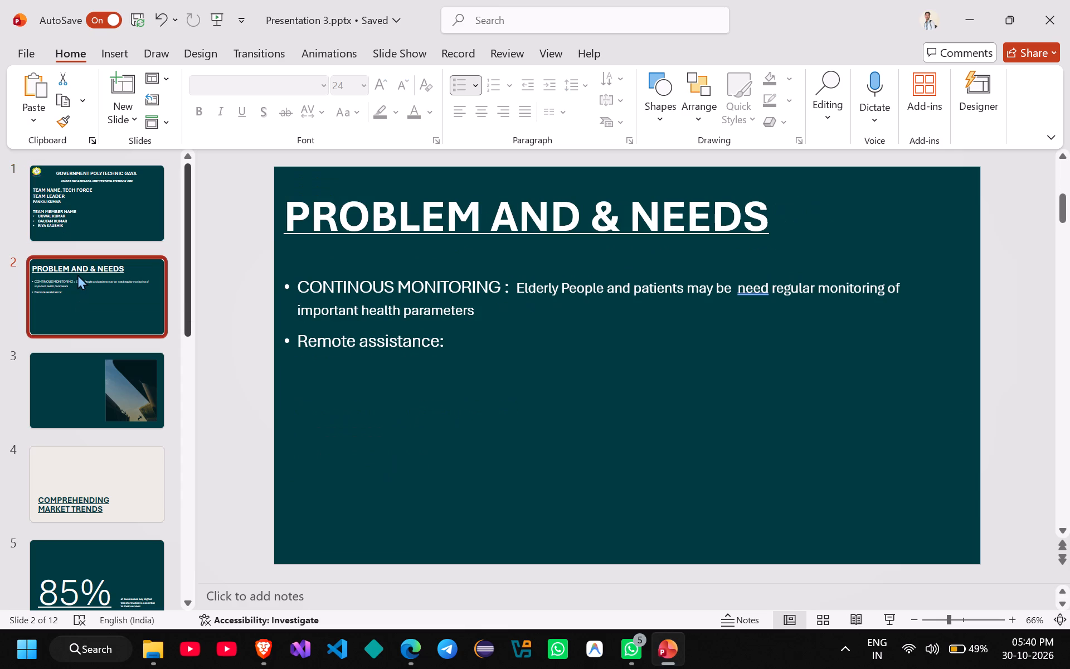
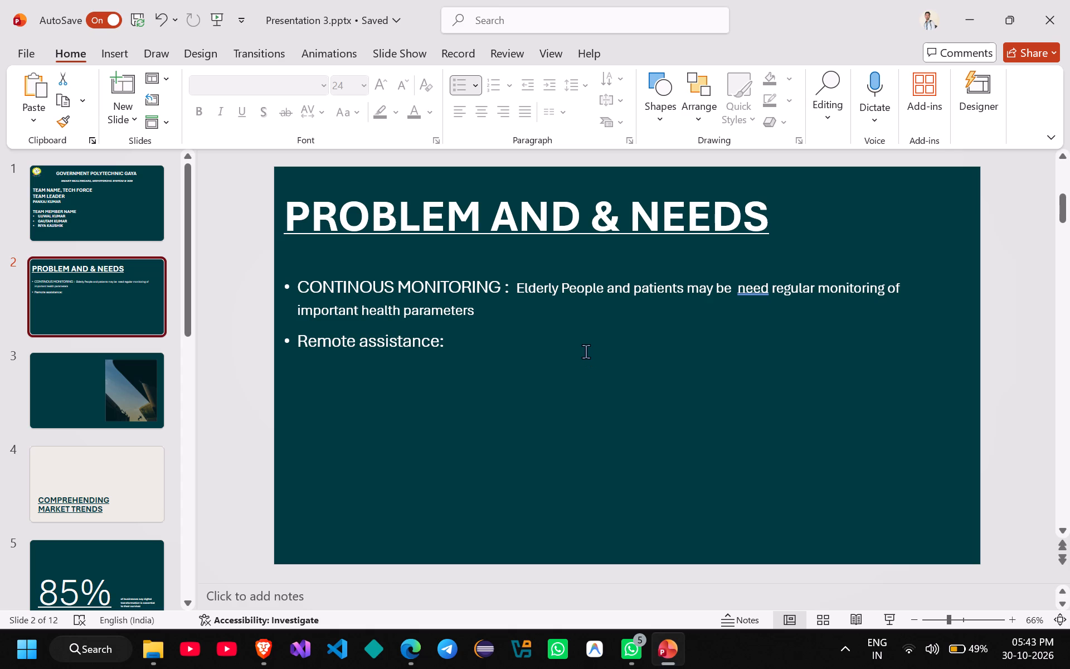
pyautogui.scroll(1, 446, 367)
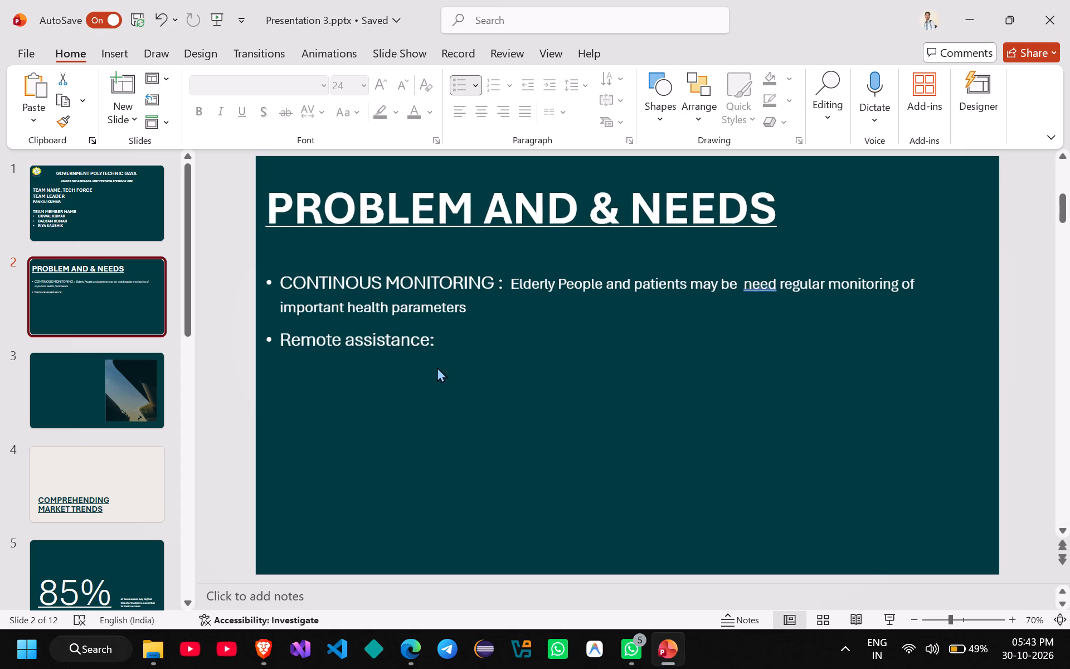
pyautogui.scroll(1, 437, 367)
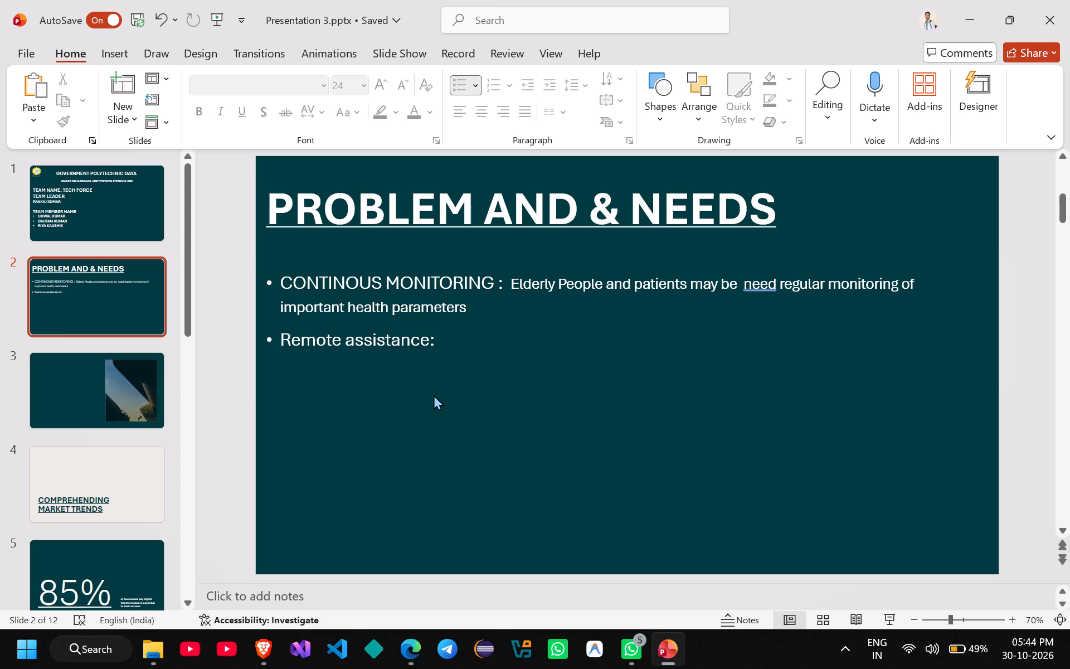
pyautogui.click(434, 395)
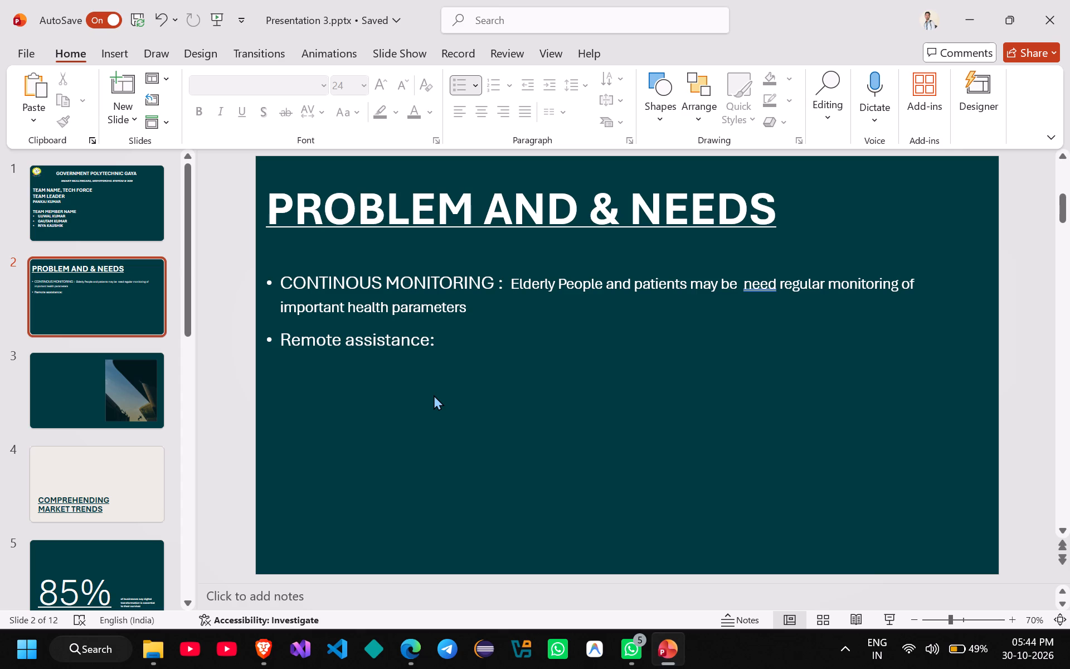
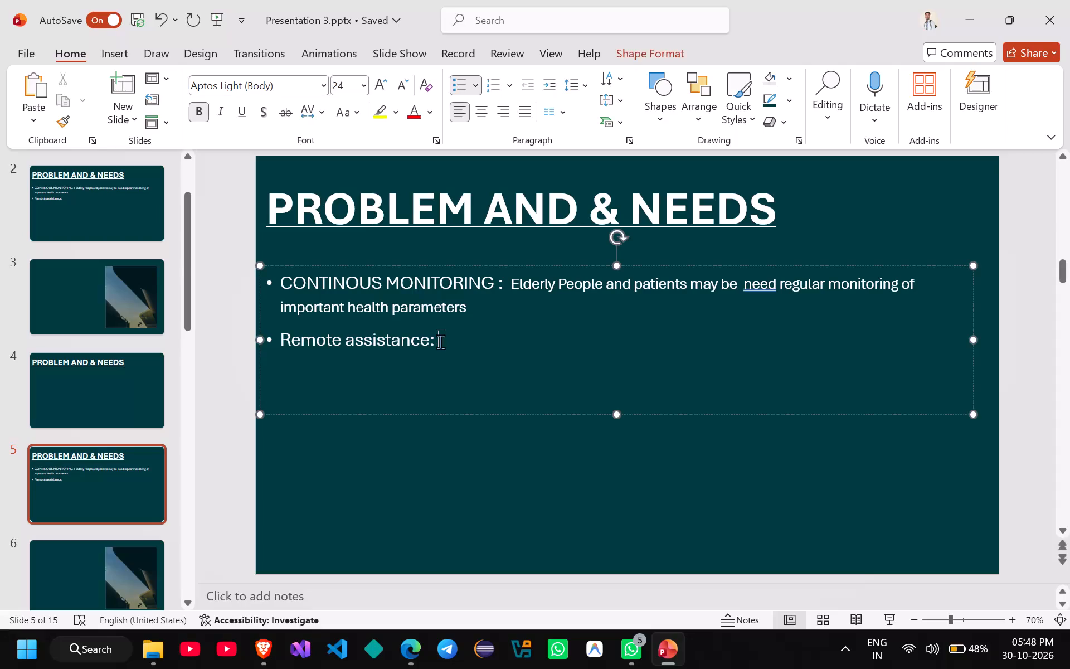
# Replace the body text on slide 5 with the copied "INTRODUCTION" list about the IoT-based smart healthcare monitoring system.
pyautogui.press('BackSpace')
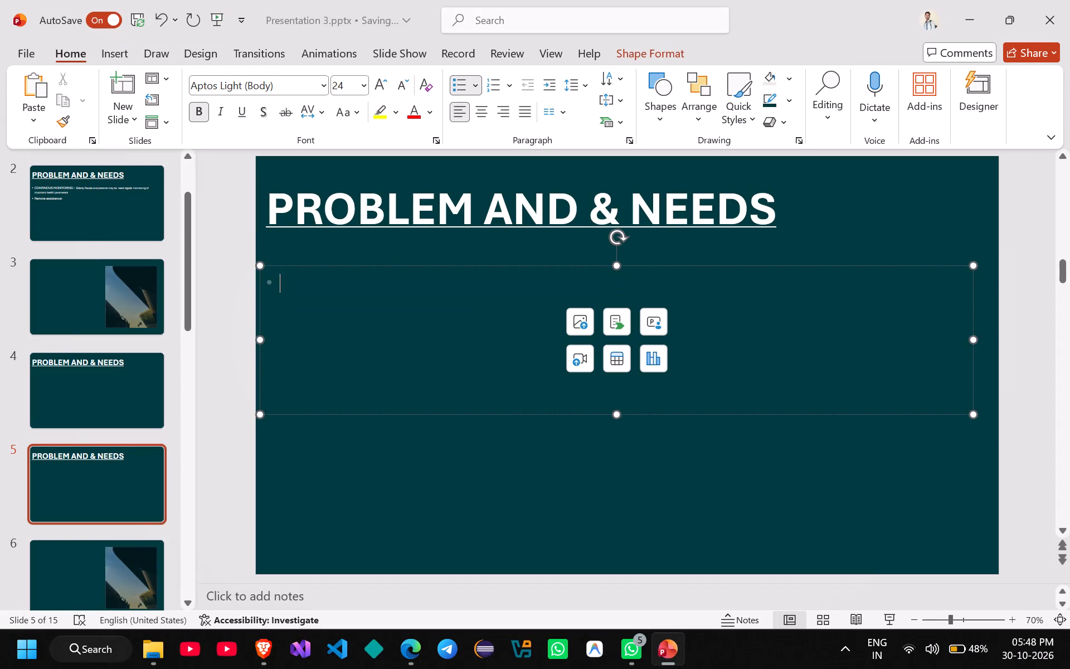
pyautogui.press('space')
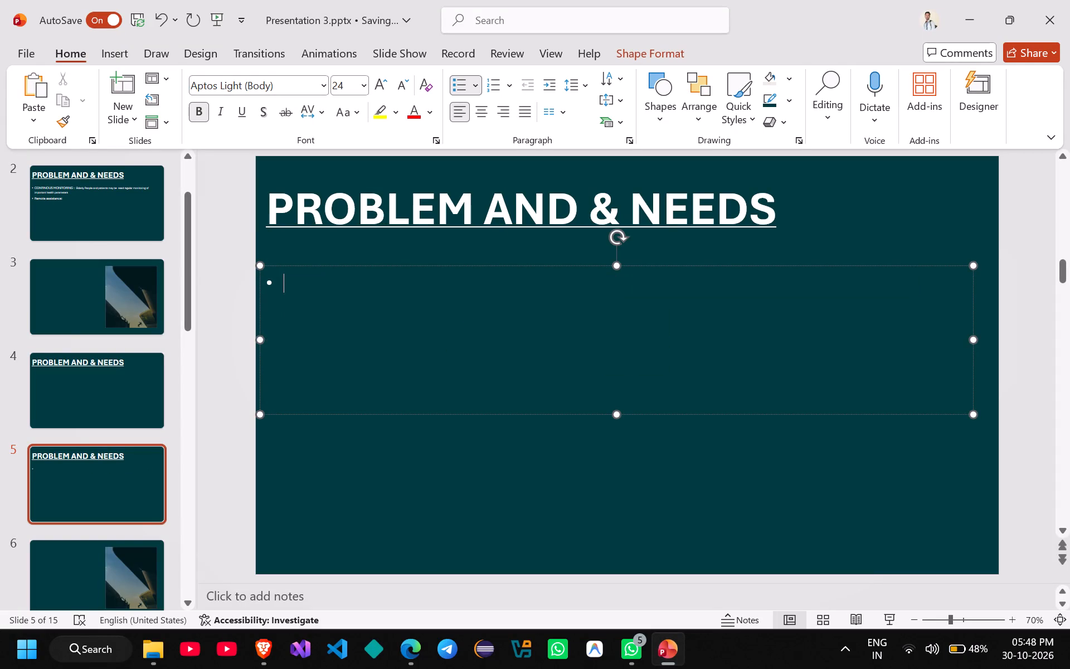
pyautogui.press('BackSpace')
pyautogui.hotkey('ctrl', 'v')
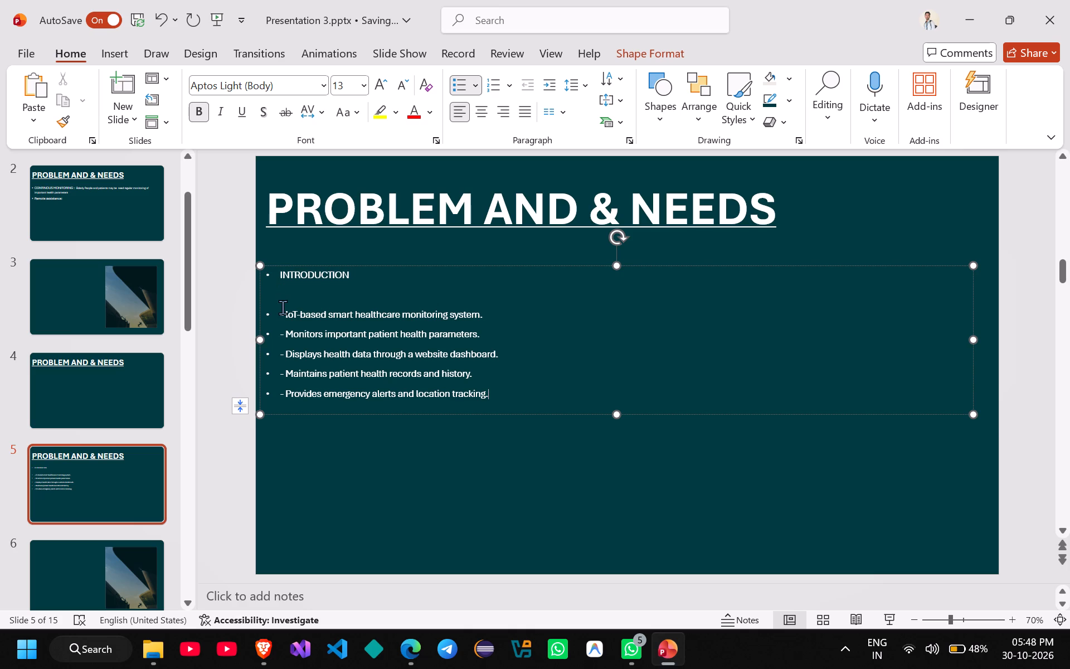
# Select the "INTRODUCTION" heading text in the first bullet of slide 5's body.
pyautogui.moveTo(278, 274); pyautogui.dragTo(303, 280)
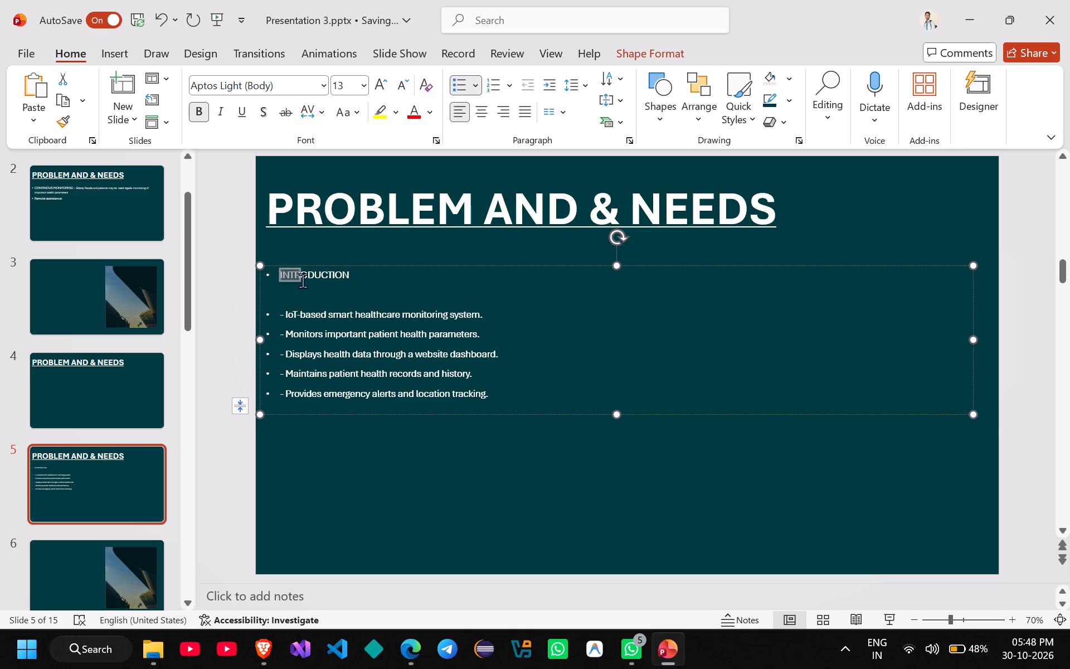
# Enlarge slide 5's body text box so it spans from just below the title down to the slide's bottom edge.
pyautogui.moveTo(303, 280); pyautogui.dragTo(300, 280)
pyautogui.moveTo(472, 292); pyautogui.dragTo(594, 289)
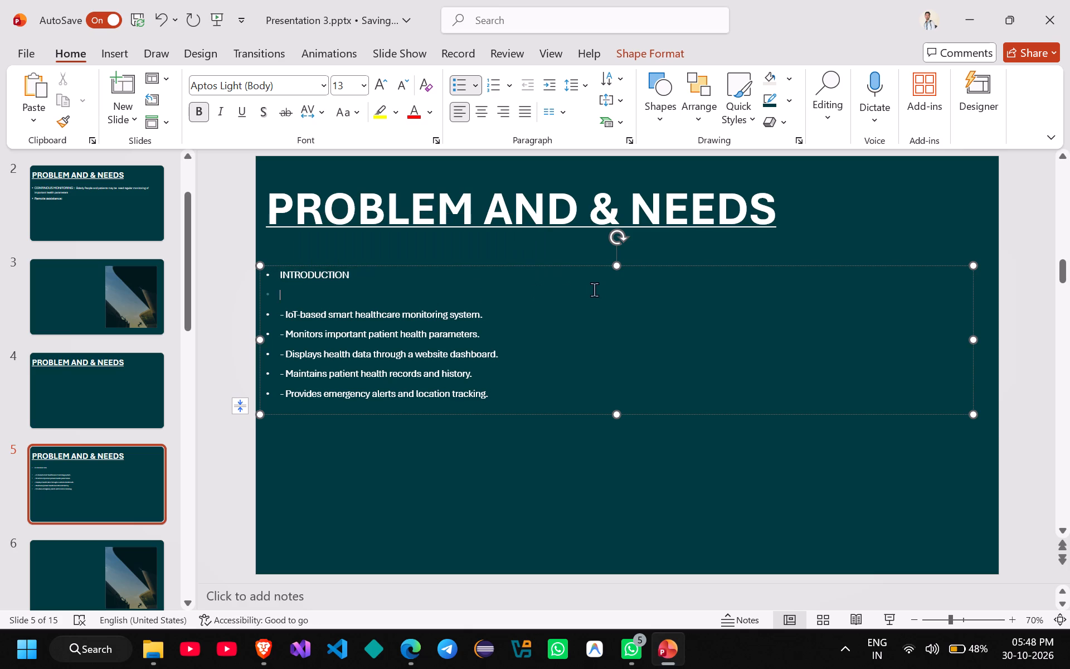
pyautogui.moveTo(594, 289); pyautogui.dragTo(615, 266)
pyautogui.moveTo(615, 266); pyautogui.dragTo(614, 213)
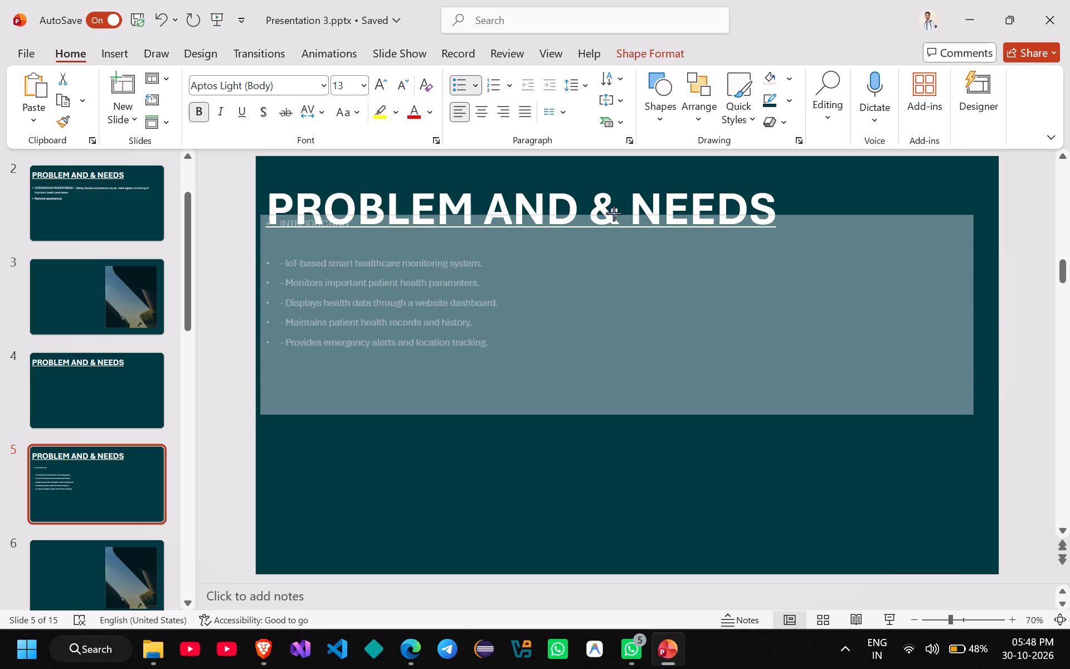
pyautogui.moveTo(614, 213); pyautogui.dragTo(614, 230)
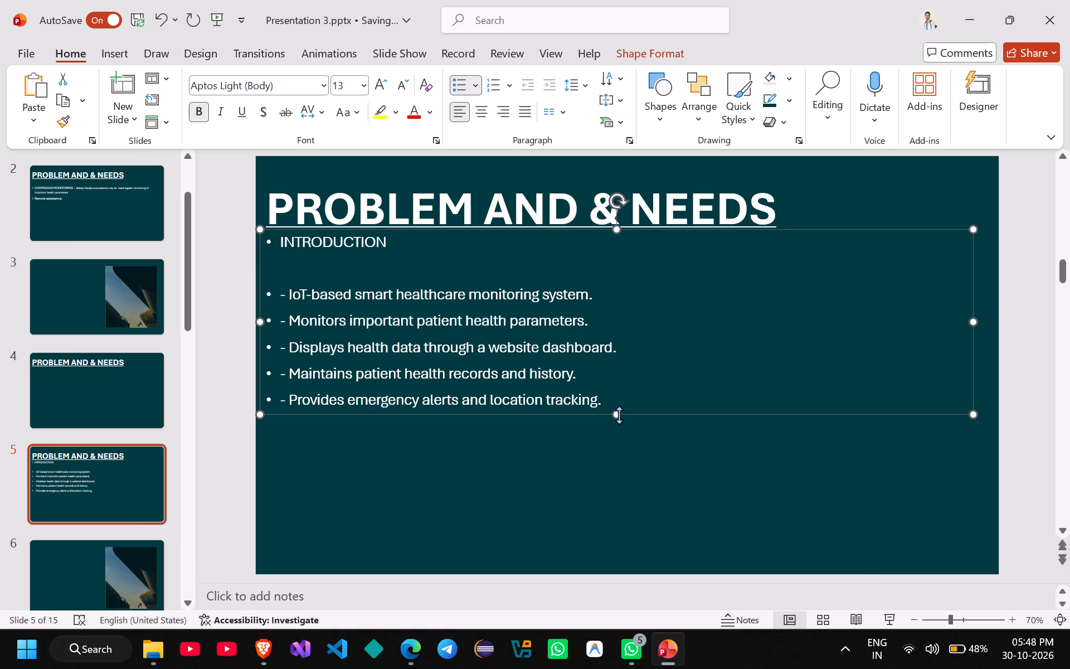
pyautogui.moveTo(619, 415); pyautogui.dragTo(625, 570)
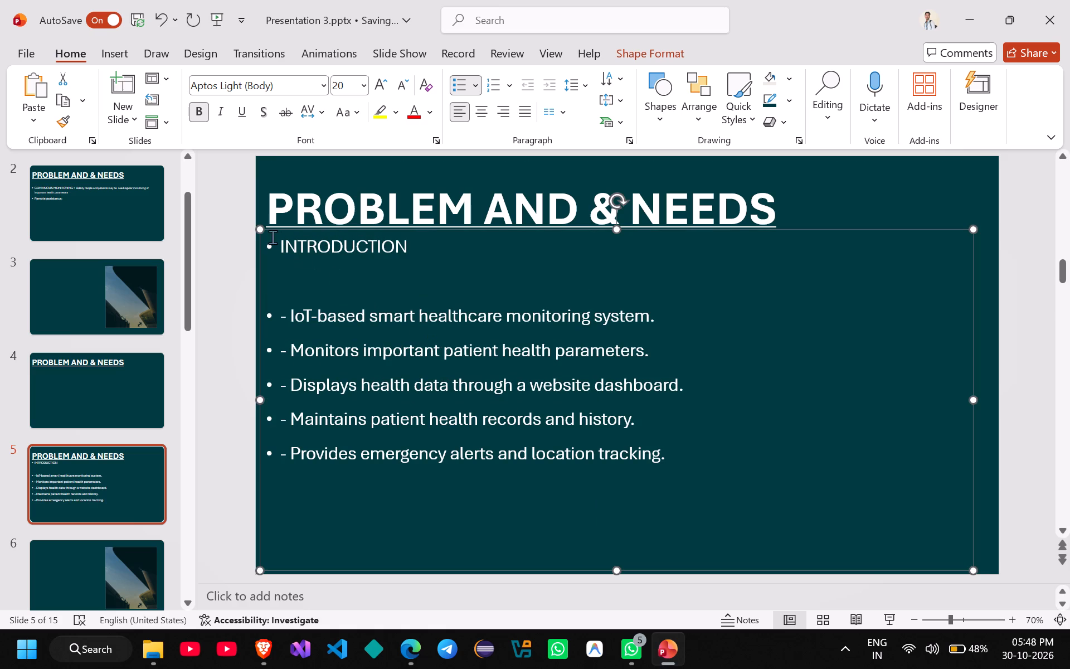
# Format the "INTRODUCTION" heading on slide 5 at 28 points in the standard orange font colour.
pyautogui.moveTo(281, 250); pyautogui.dragTo(408, 251)
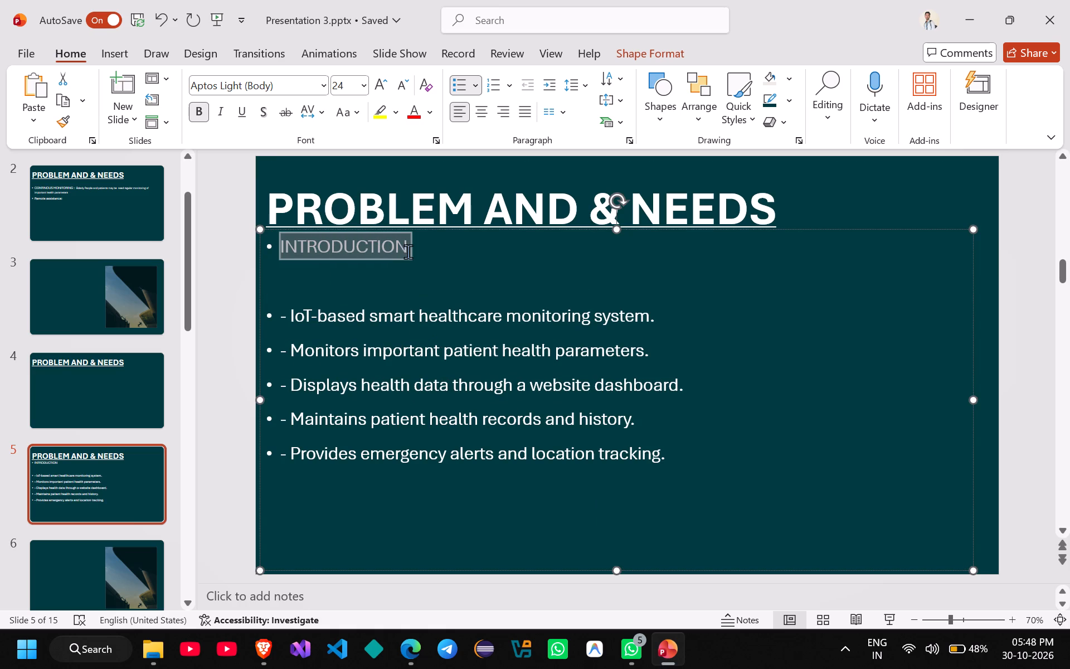
pyautogui.moveTo(408, 251); pyautogui.dragTo(417, 253)
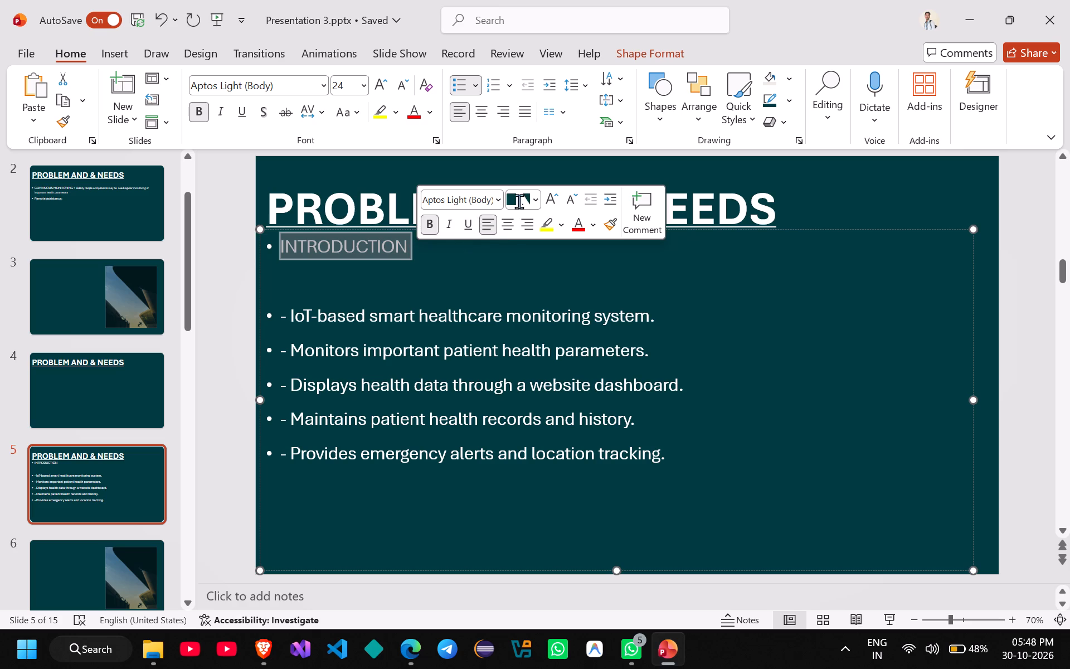
pyautogui.click(537, 203)
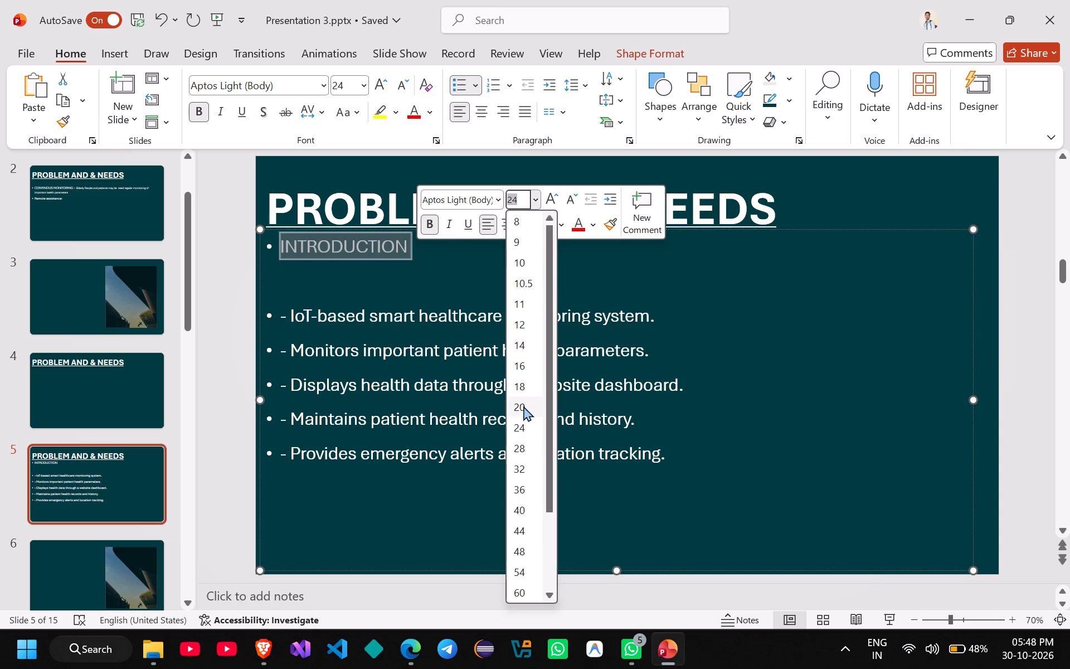
pyautogui.click(519, 453)
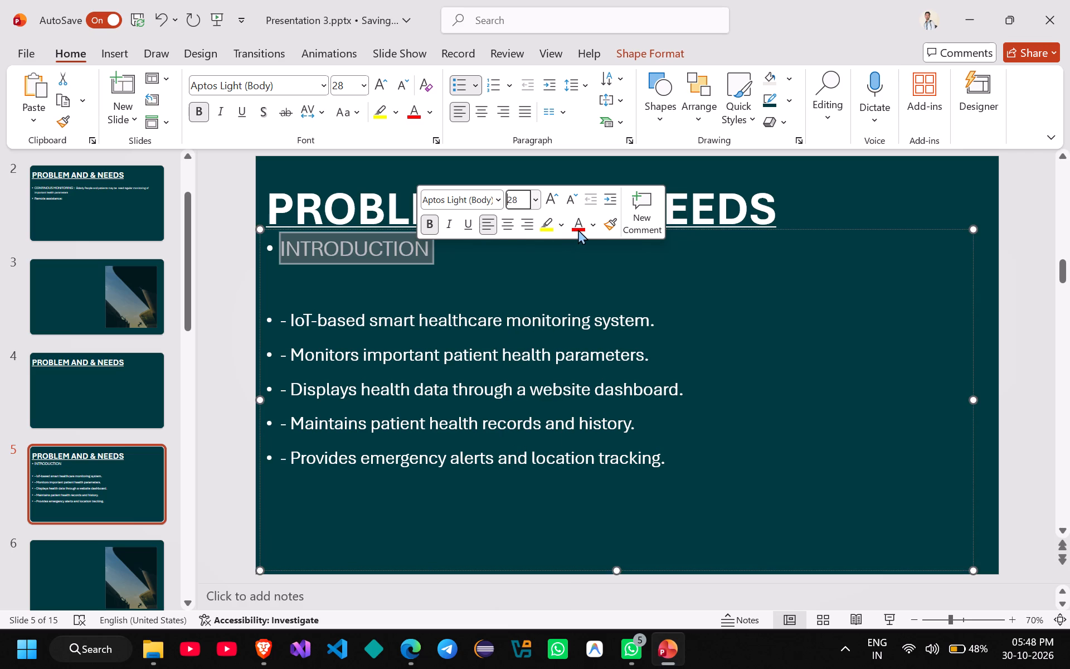
pyautogui.click(591, 223)
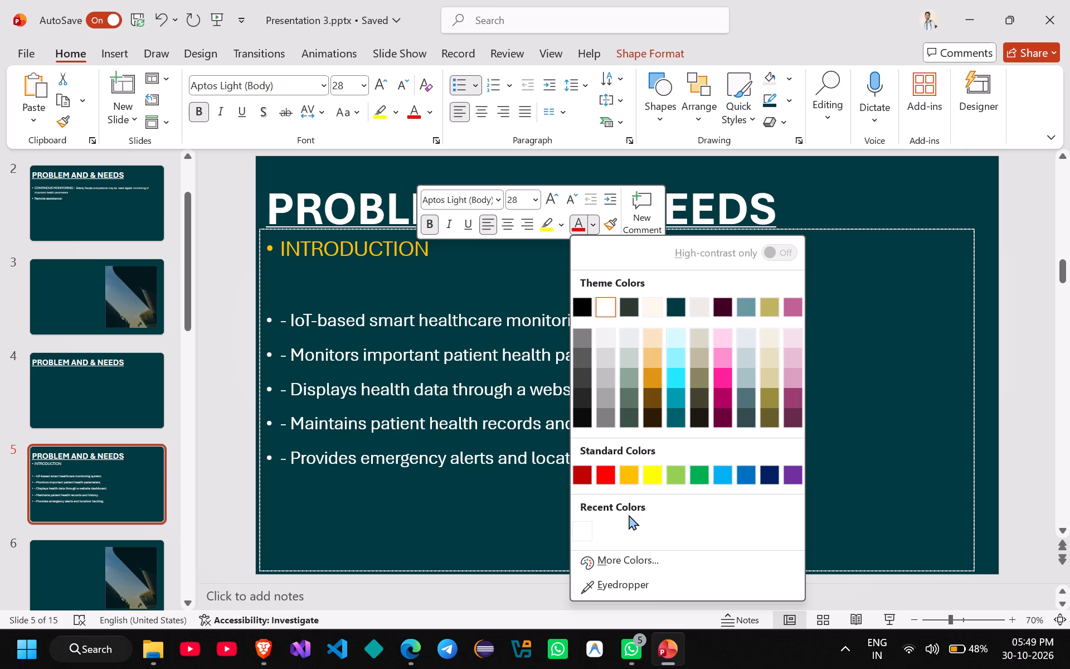
pyautogui.click(632, 476)
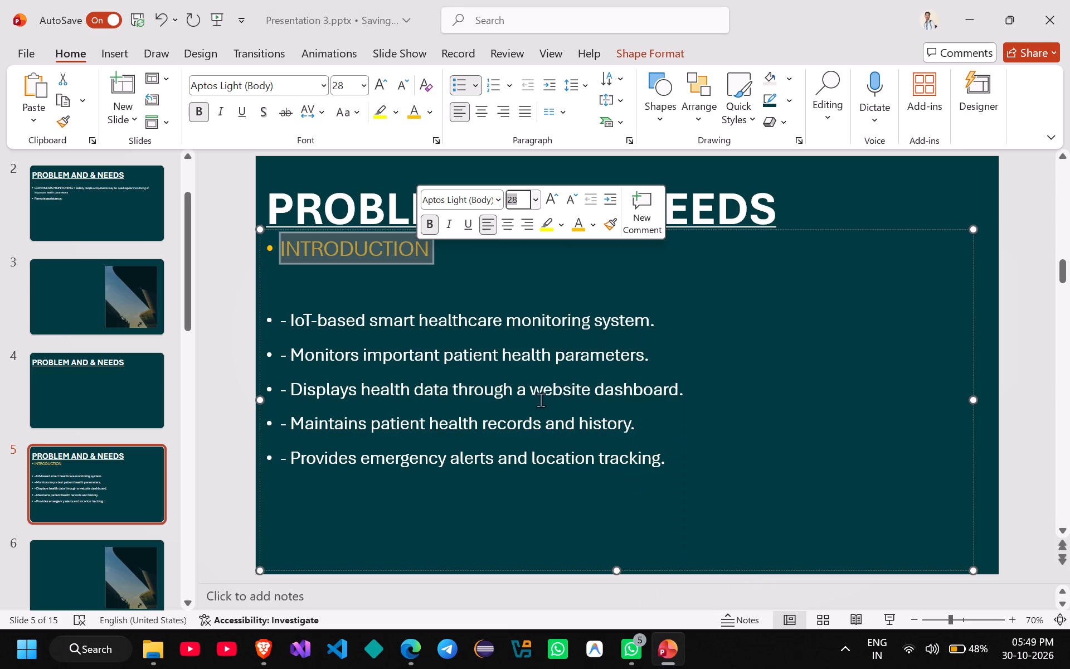
pyautogui.click(615, 255)
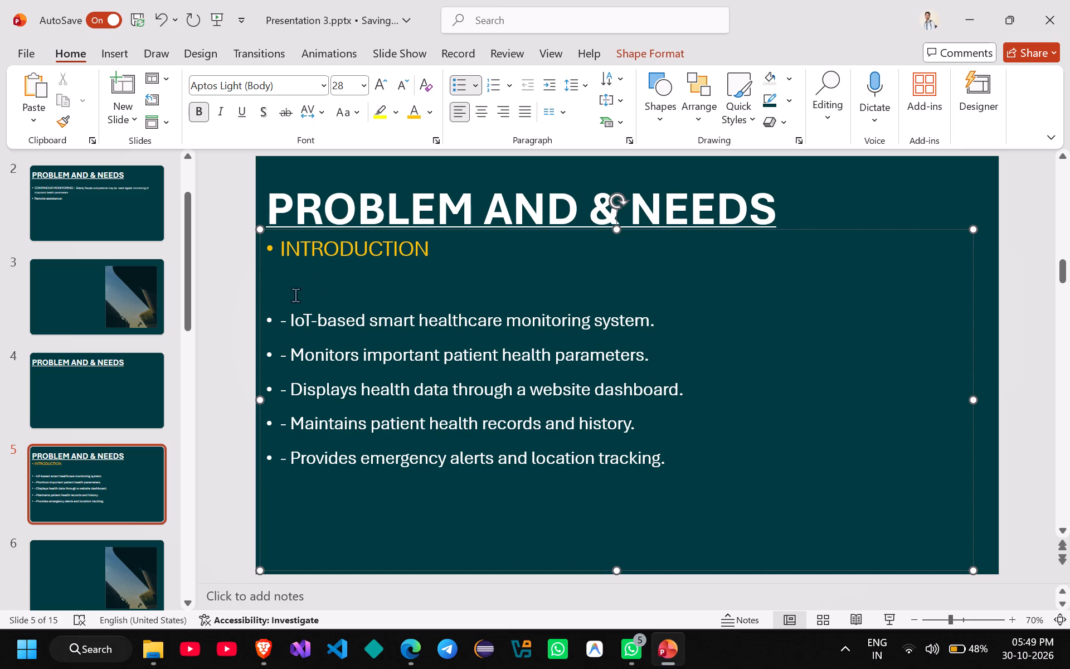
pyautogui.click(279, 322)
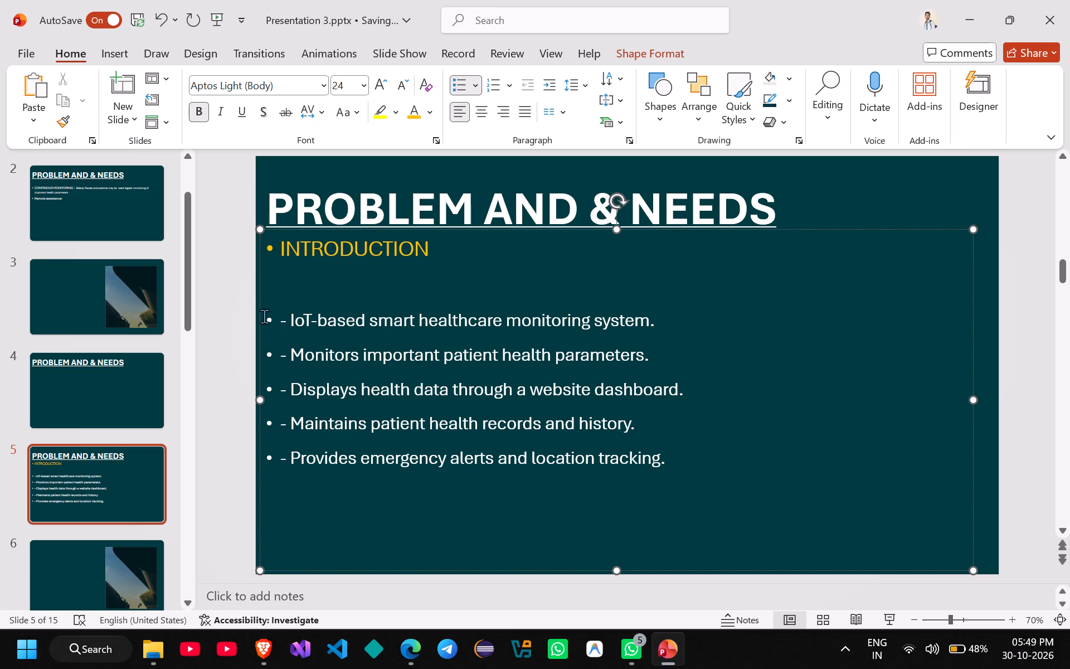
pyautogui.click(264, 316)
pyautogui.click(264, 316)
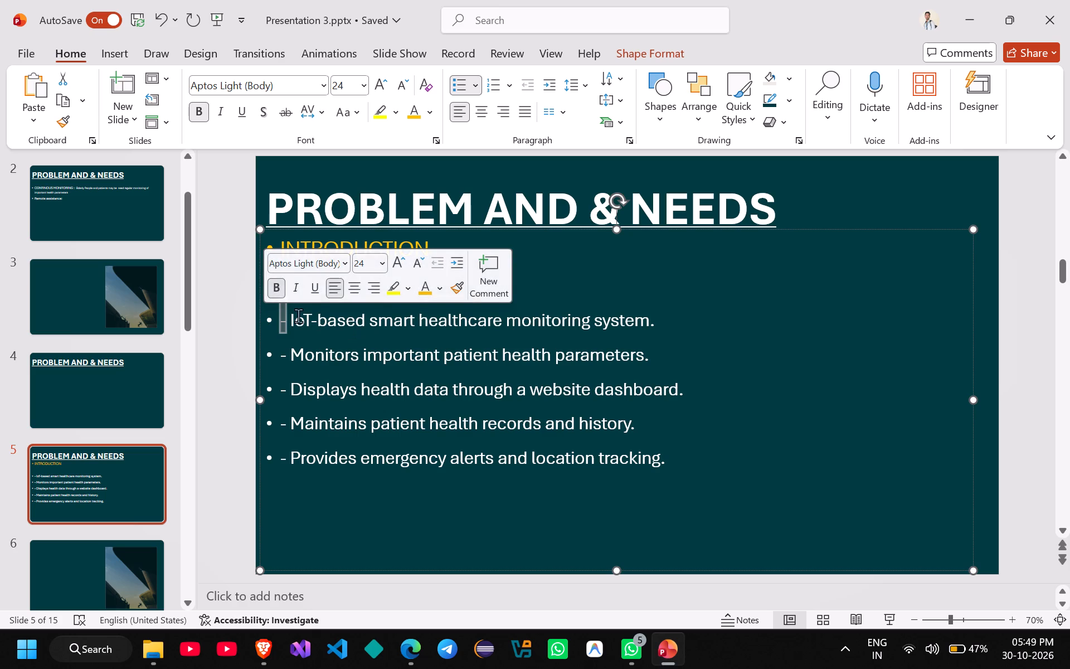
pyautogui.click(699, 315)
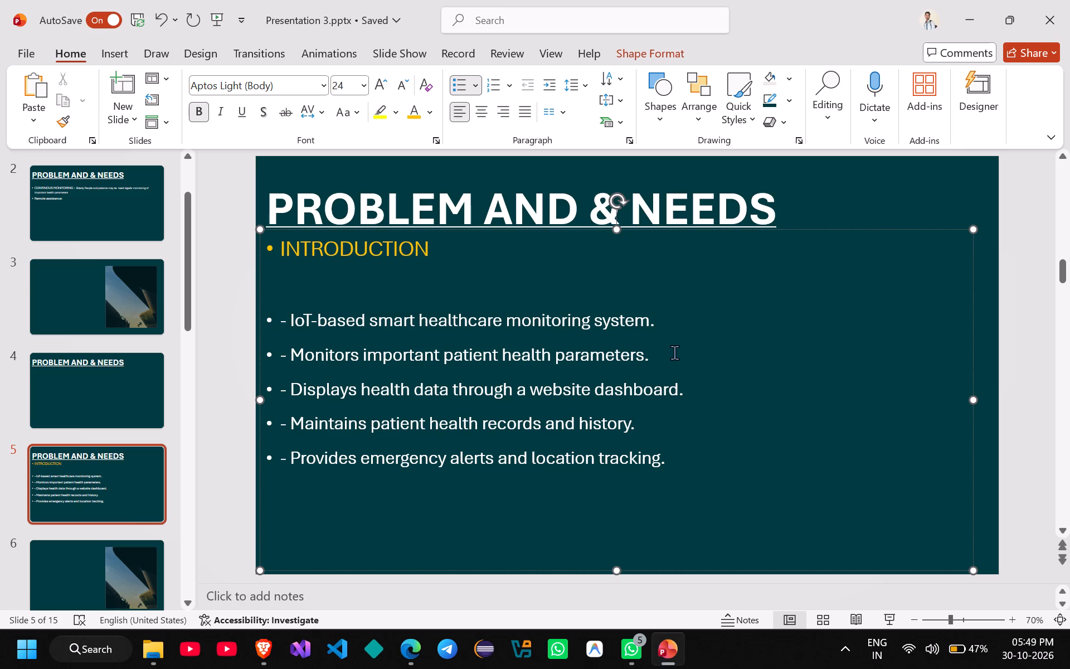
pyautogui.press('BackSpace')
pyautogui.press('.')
# Review the "PROBLEM AND & NEEDS" content on slide 2 and the title slide.
pyautogui.click(89, 193)
pyautogui.scroll(4, 89, 193)
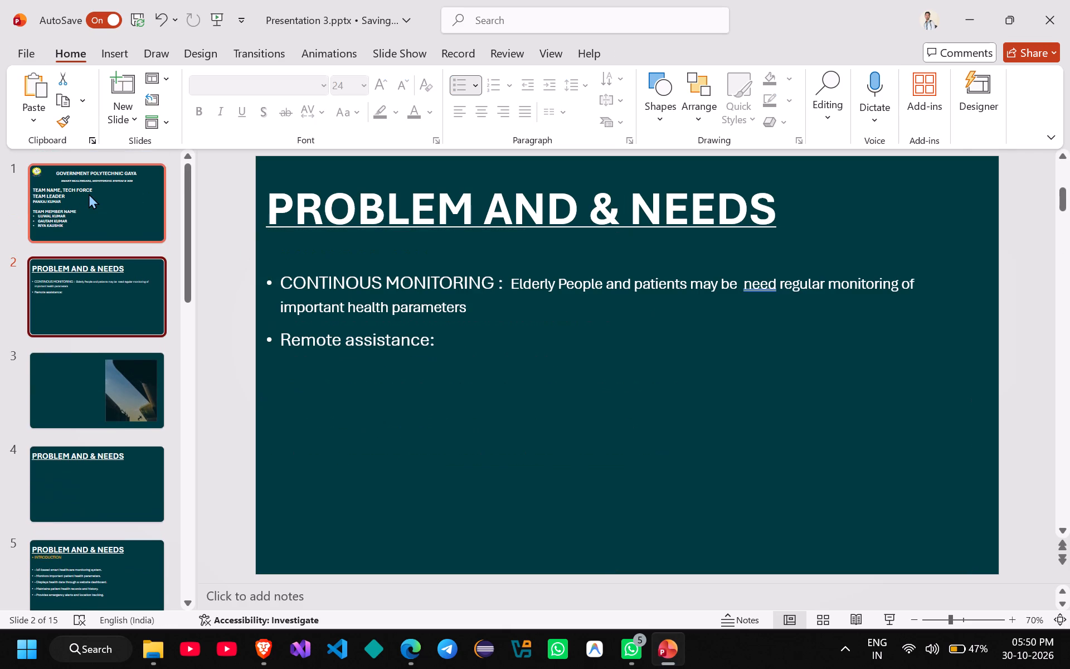
pyautogui.click(99, 195)
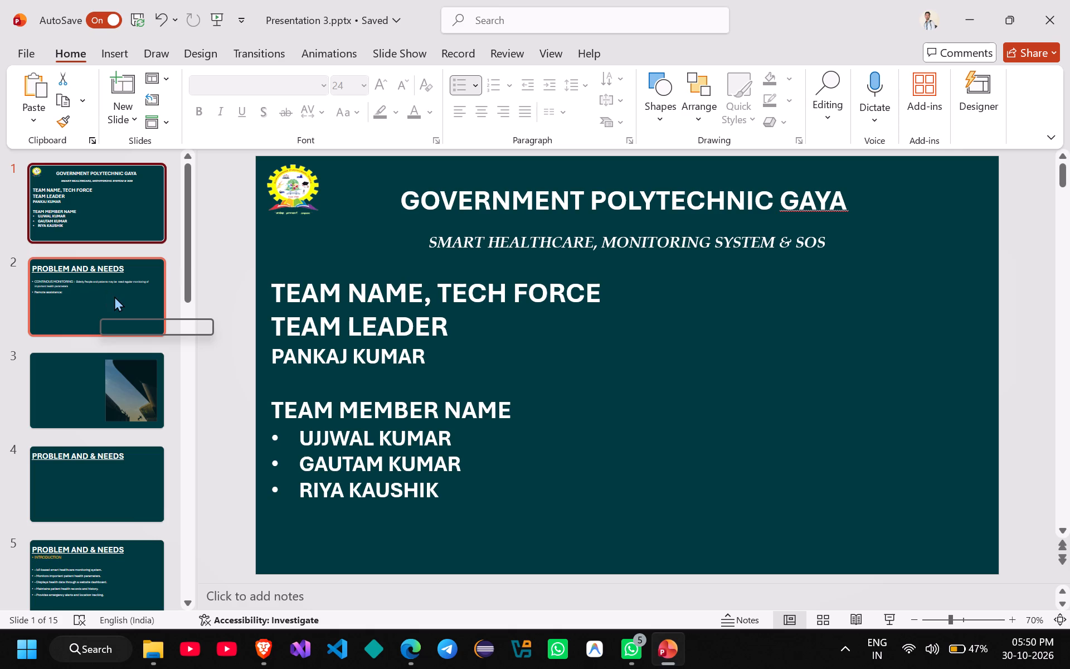
pyautogui.click(66, 332)
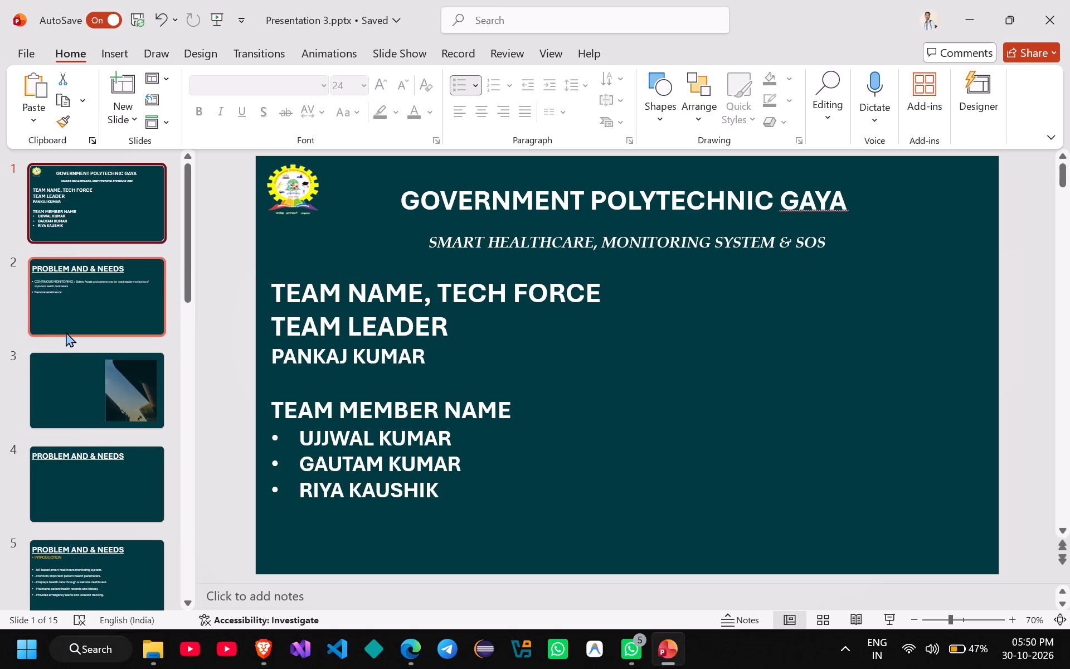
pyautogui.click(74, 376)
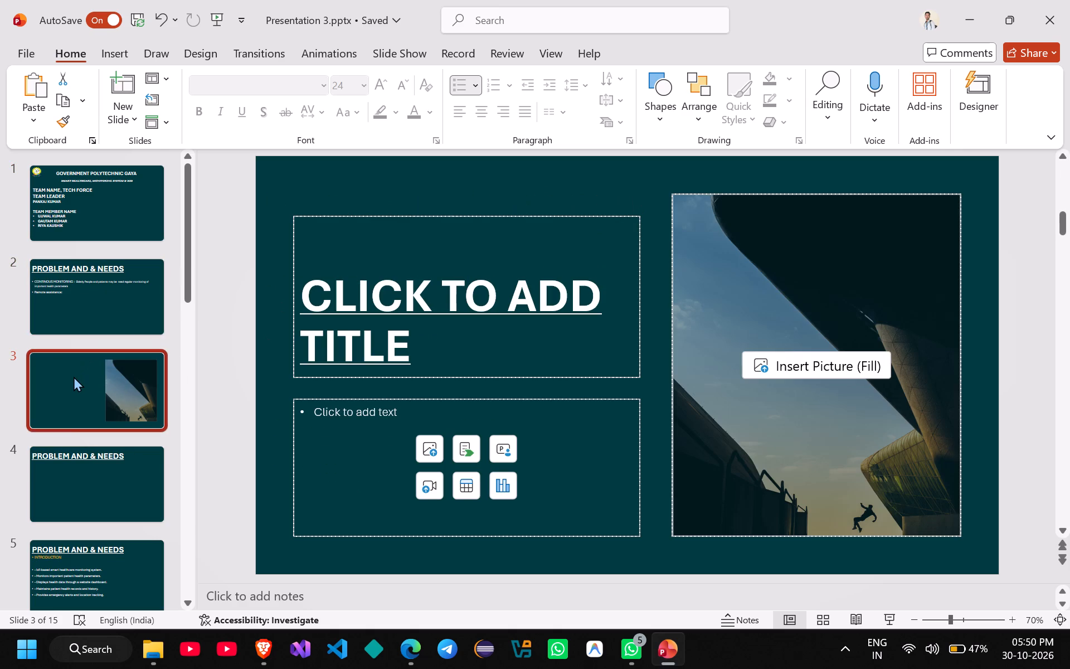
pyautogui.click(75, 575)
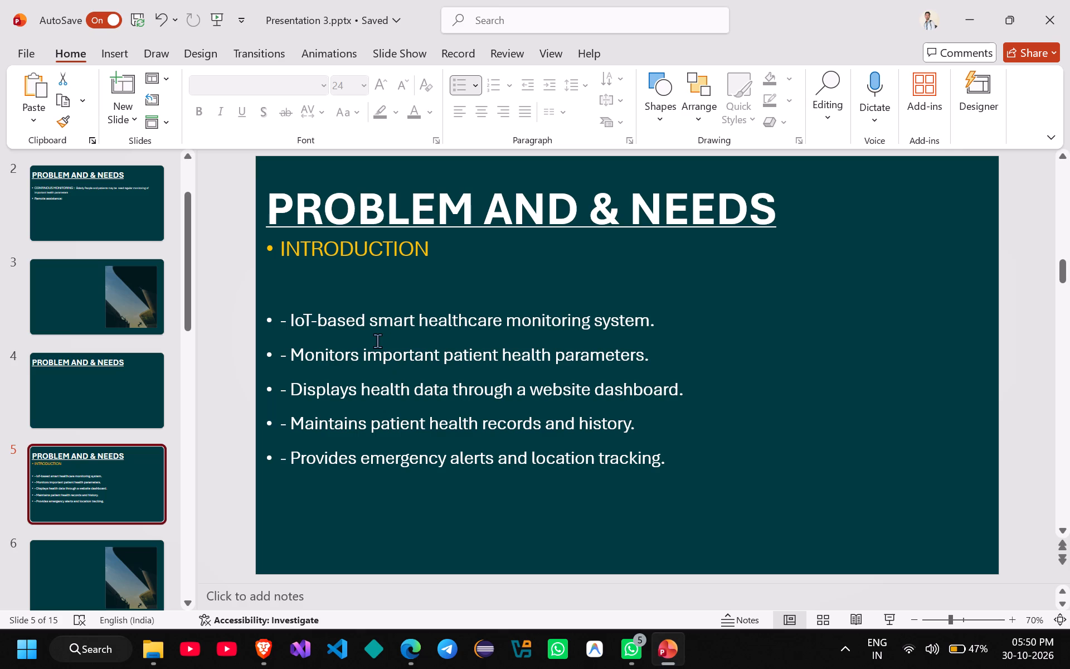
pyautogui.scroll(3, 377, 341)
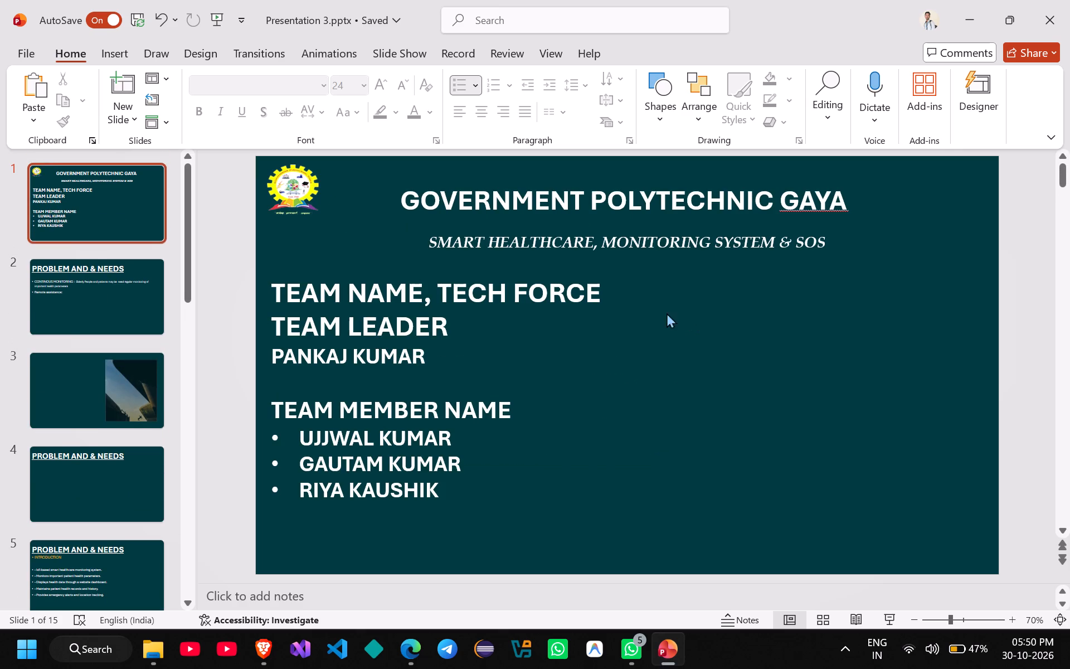